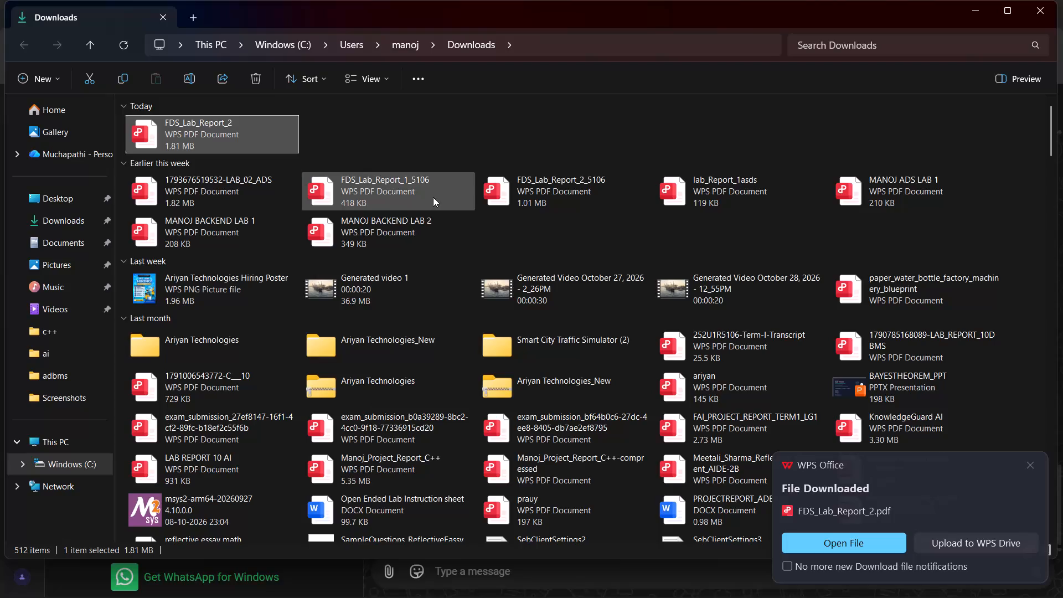
Open the FDS_Lab_Report_1_5106 PDF from the Downloads folder in Word.
right_click(234, 136)
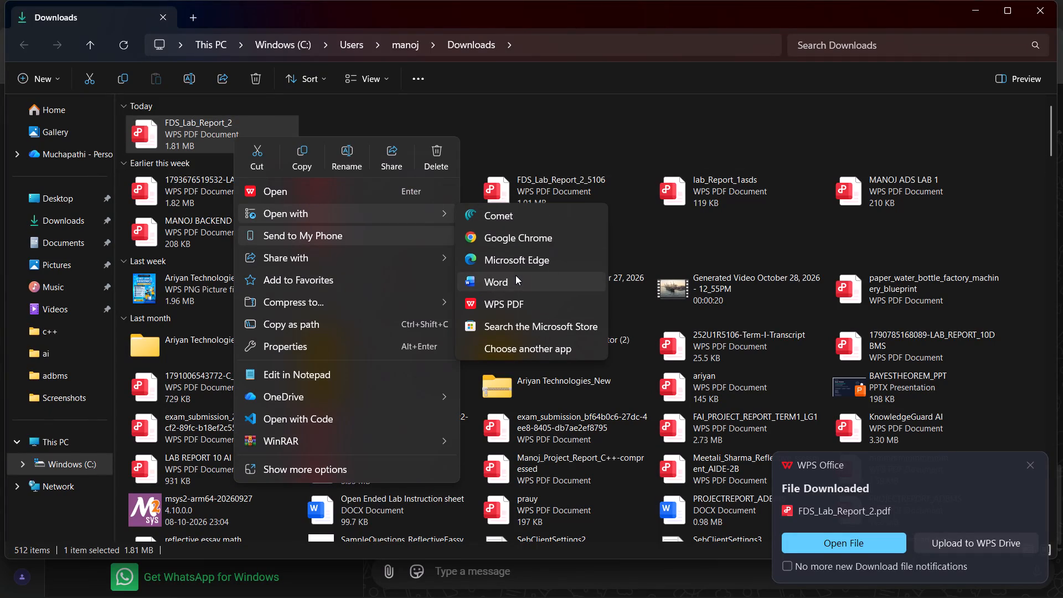
click(640, 246)
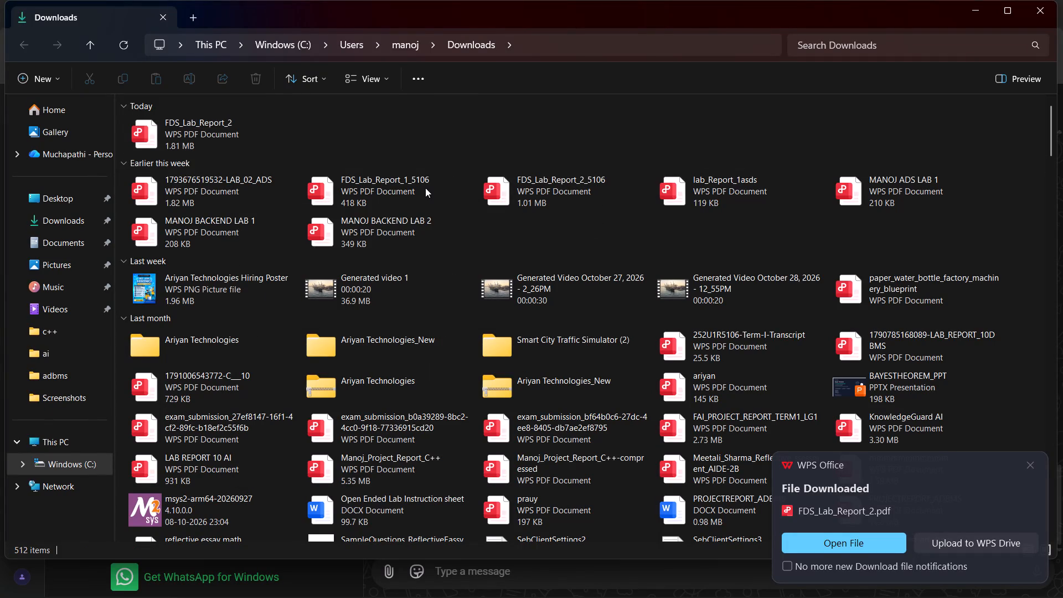
right_click(425, 188)
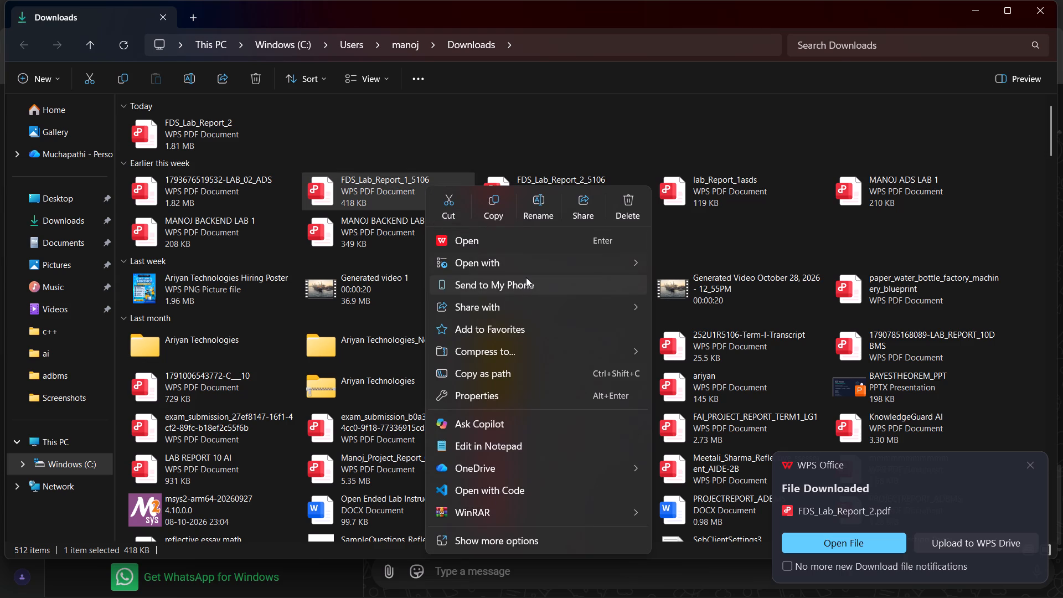
click(689, 323)
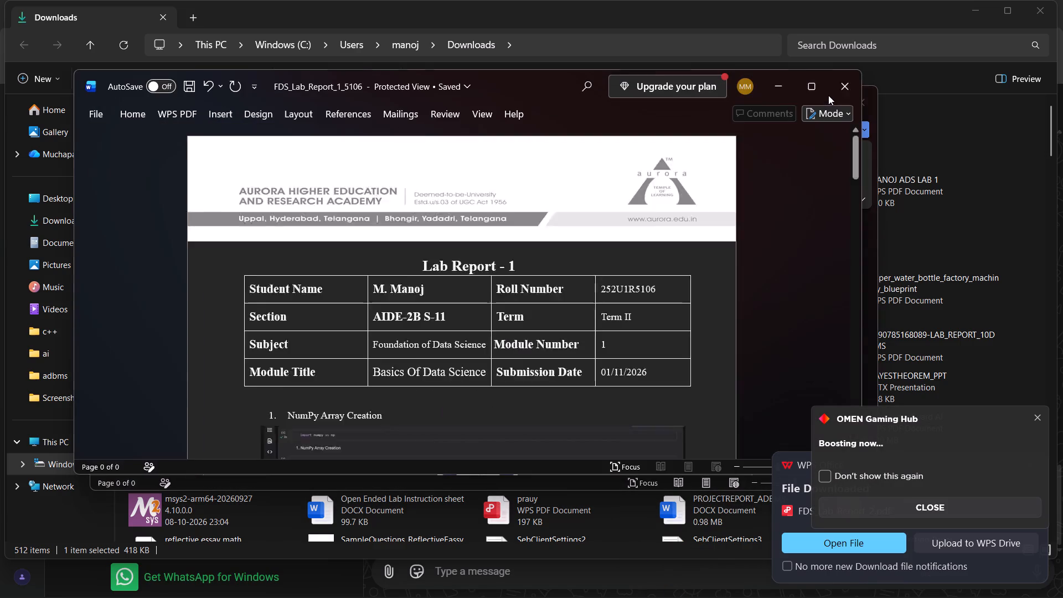
double_click(828, 95)
scroll(670, 256, up, 20)
scroll(670, 256, up, 10)
scroll(670, 256, down, 4)
scroll(670, 256, up, 8)
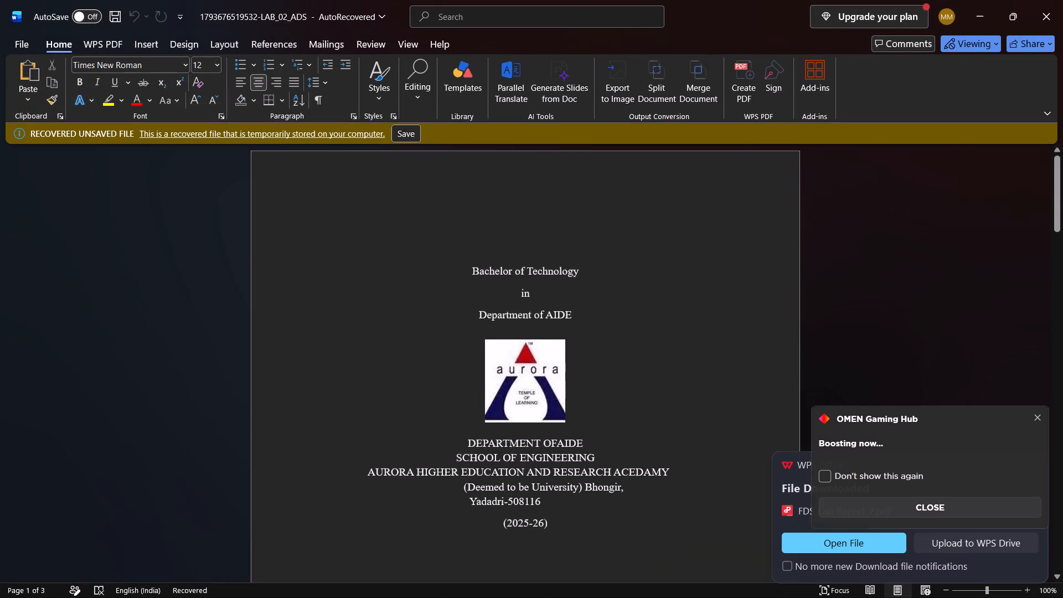
scroll(670, 256, up, 20)
scroll(670, 256, up, 20)
scroll(670, 256, up, 20)
scroll(670, 256, down, 5)
click(1062, 0)
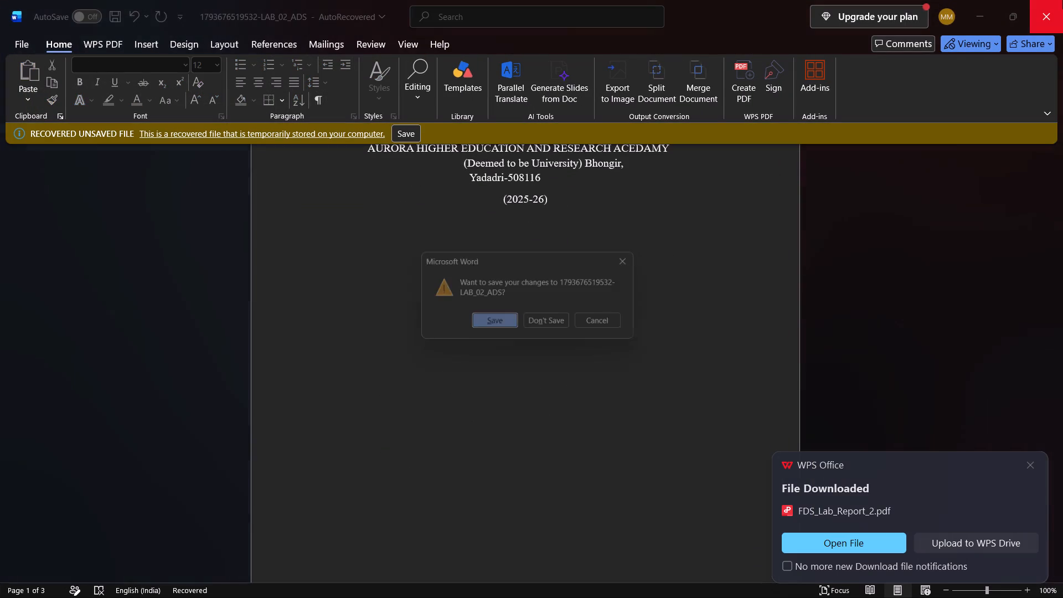
click(543, 322)
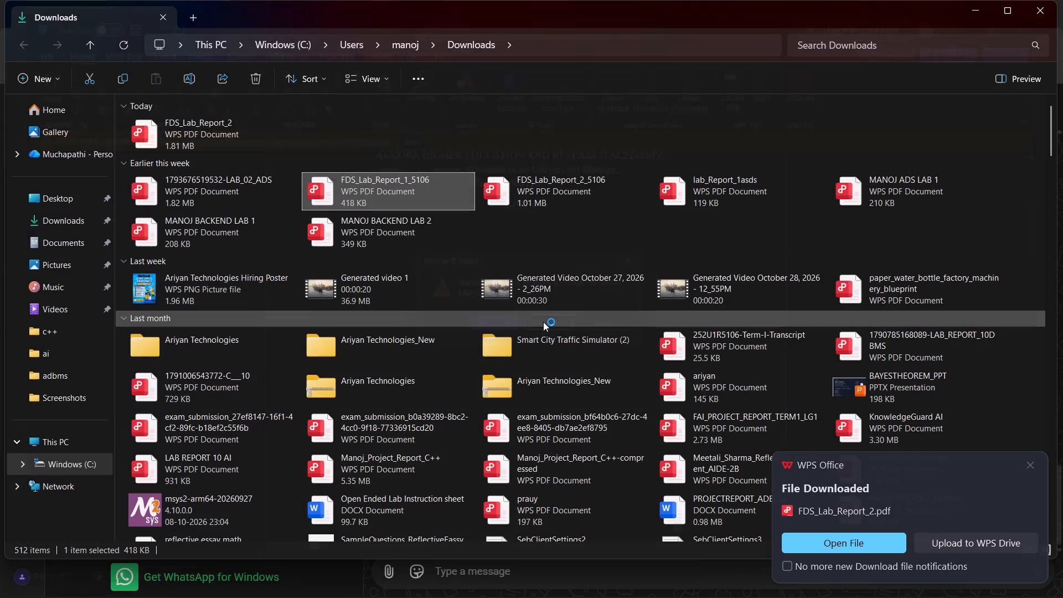
Open the FDS_Lab_Report_1_5106 PDF from the Downloads folder in Word again.
right_click(424, 194)
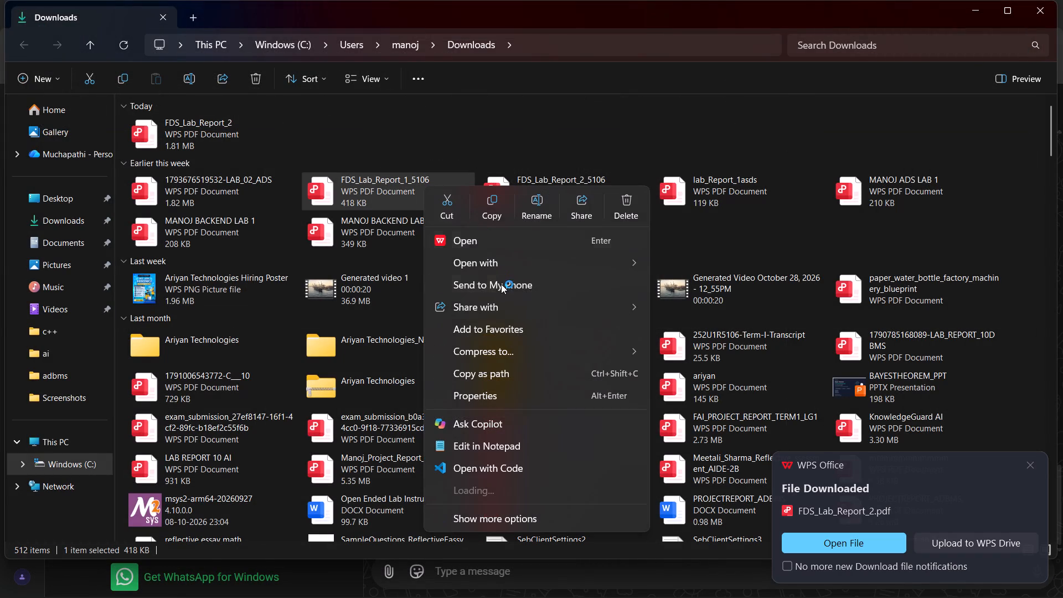
click(679, 326)
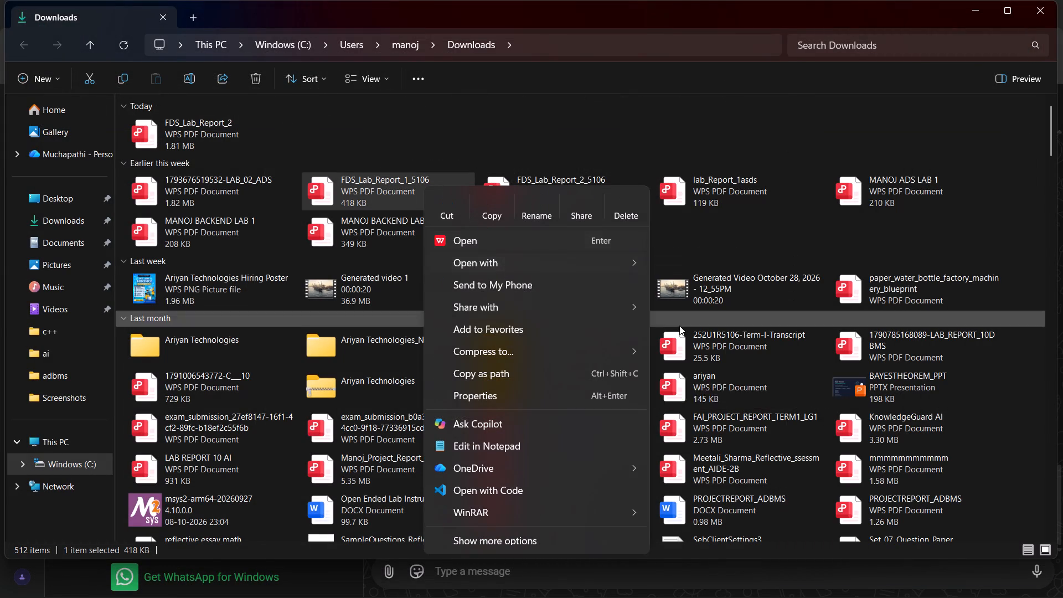
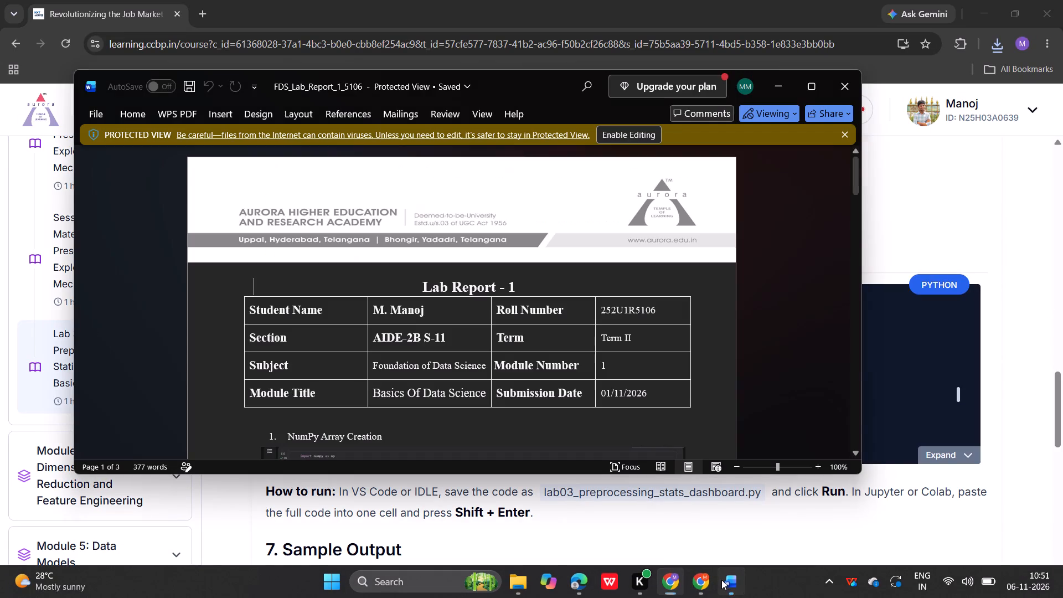
Enable editing of the protected FDS_Lab_Report_1_5106 document.
click(637, 135)
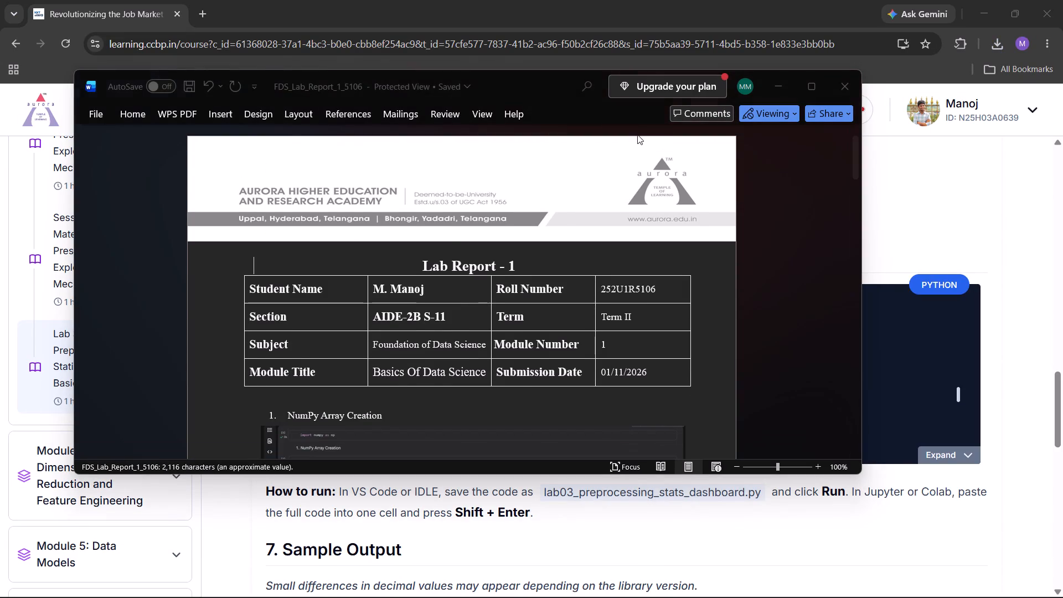
Set the Module Number in the report's header table to 3.
scroll(598, 234, down, 1)
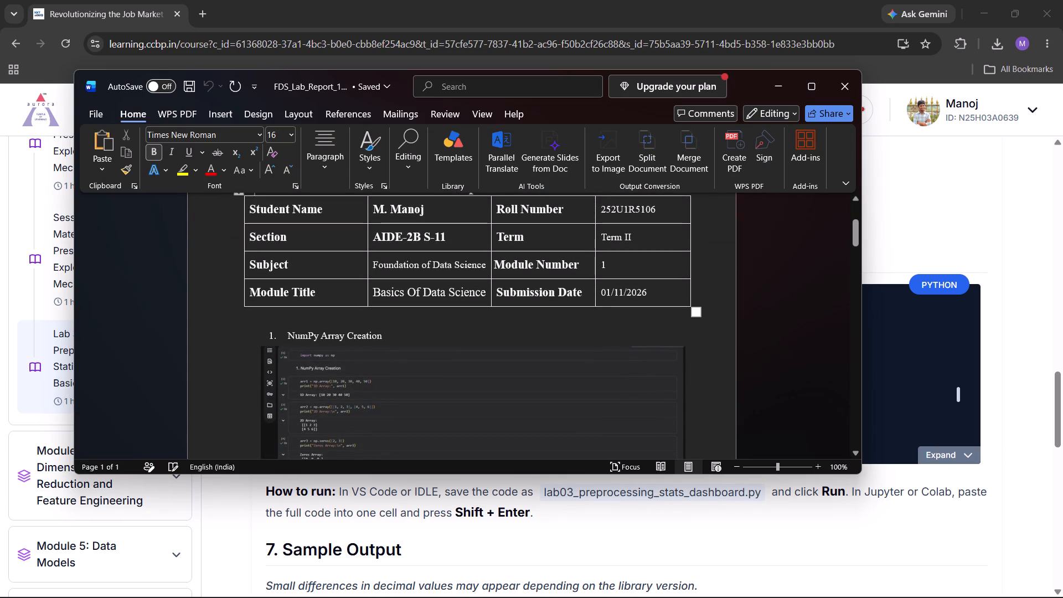
click(621, 271)
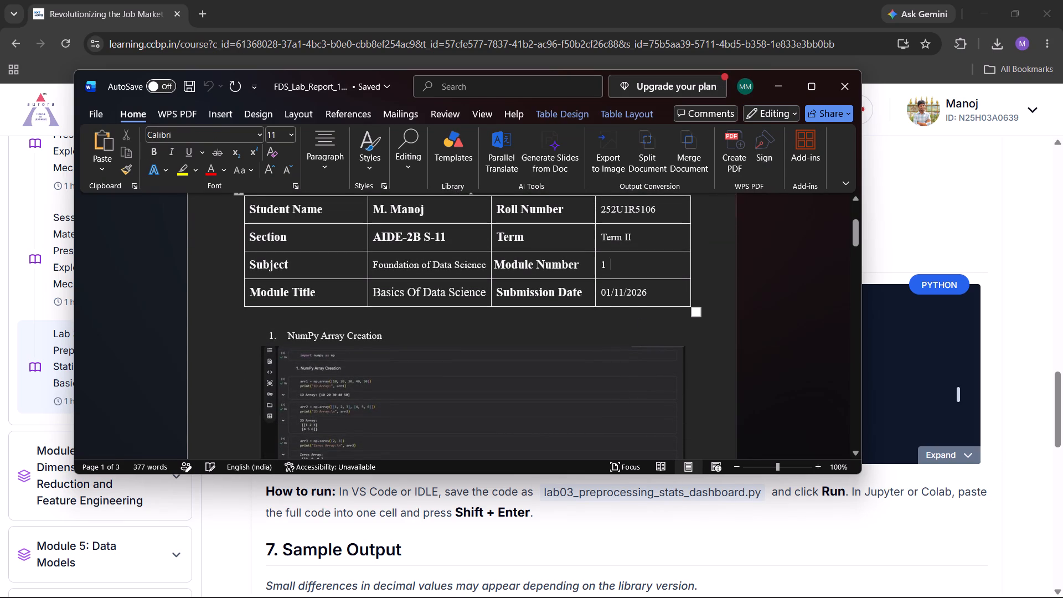
key(BackSpace)
key(BackSpace)
key(3)
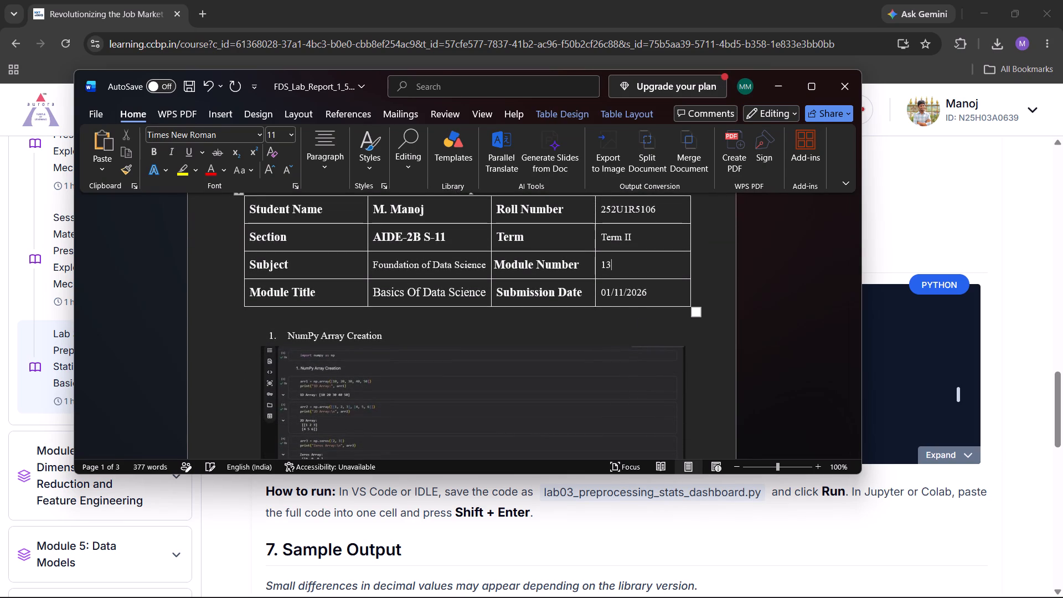
key(BackSpace)
key(BackSpace)
key(3)
Set the font size of the Module Number value to 12.
drag(606, 262, 602, 262)
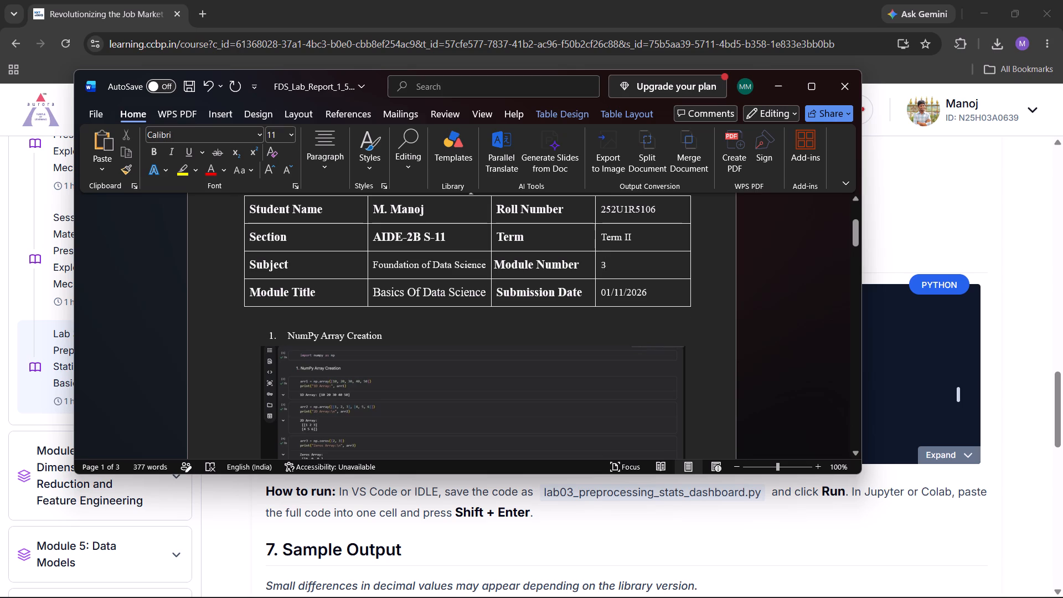
drag(602, 262, 600, 263)
click(682, 226)
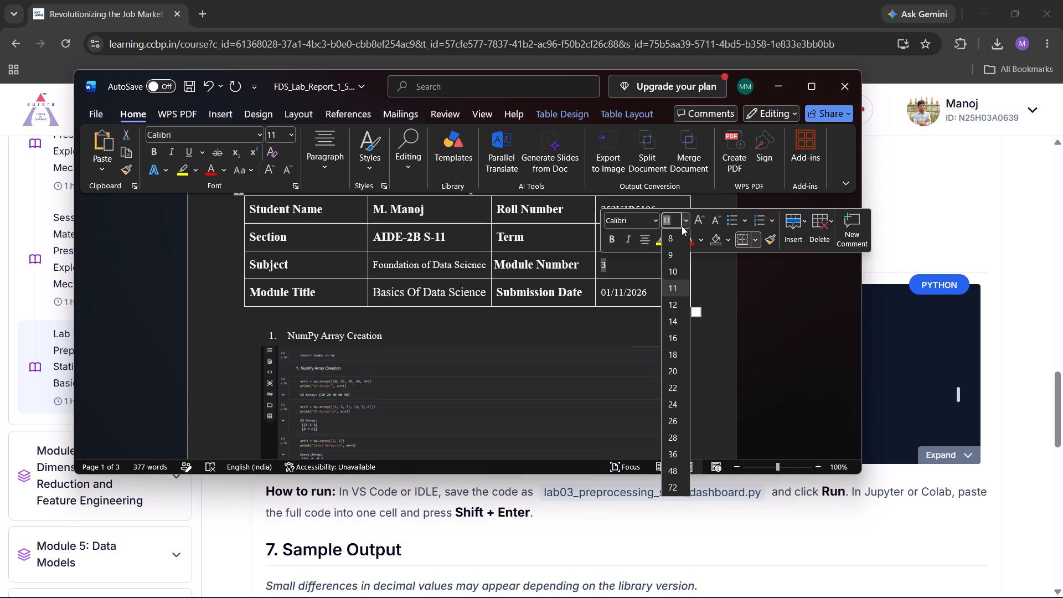
click(674, 302)
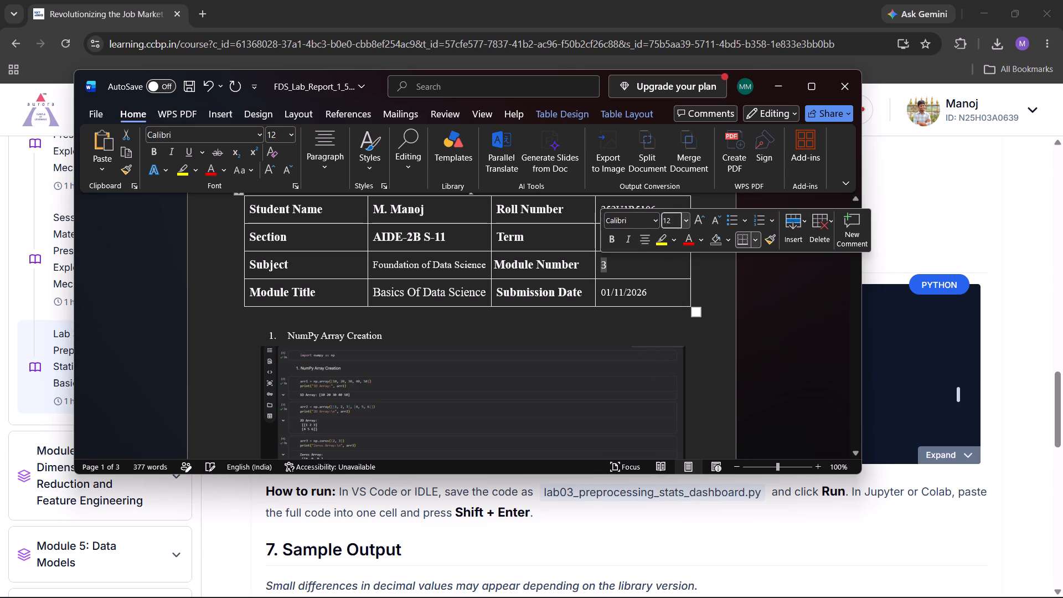
click(627, 272)
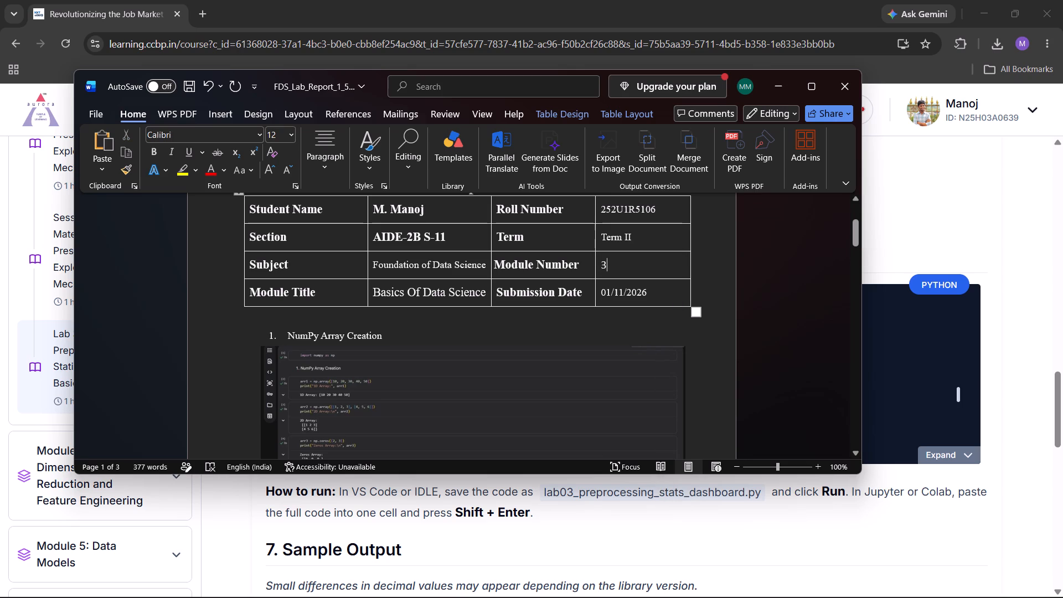
Set the font size of the subject "Foundation of Data Science" in the header table to 12.
drag(374, 263, 479, 267)
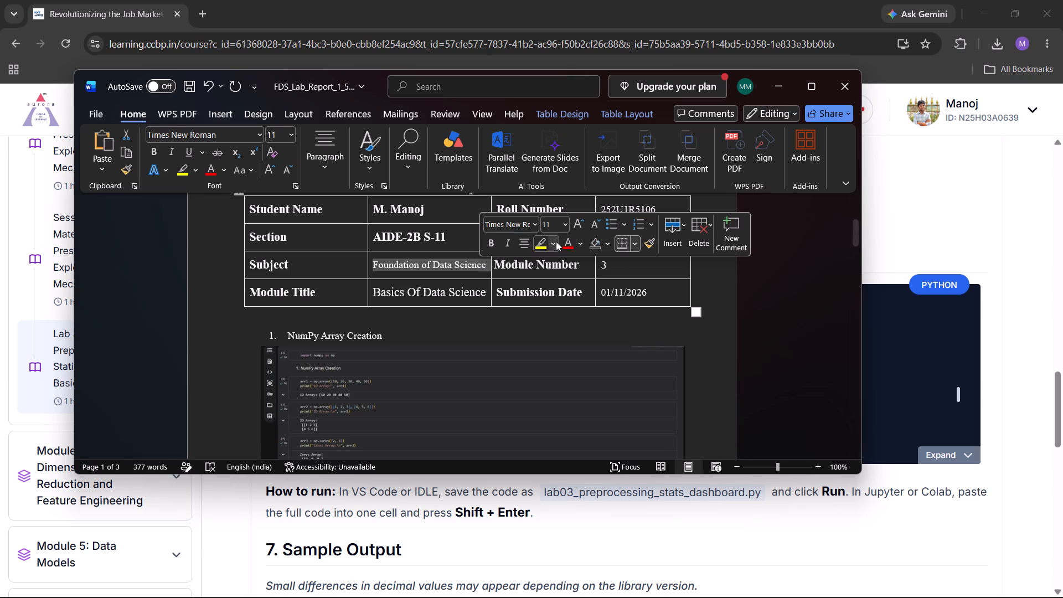
click(564, 224)
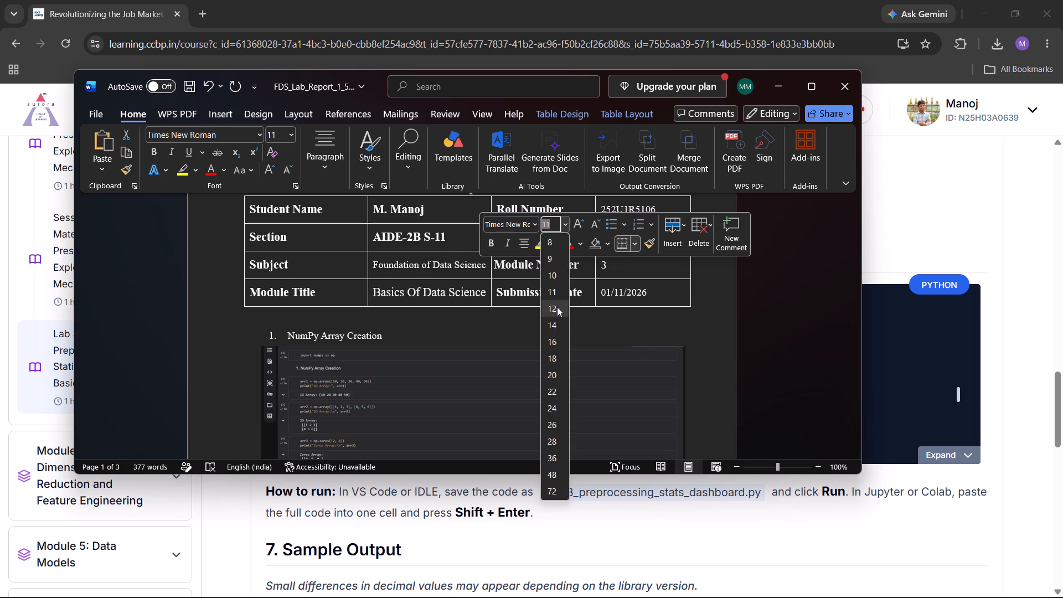
click(557, 307)
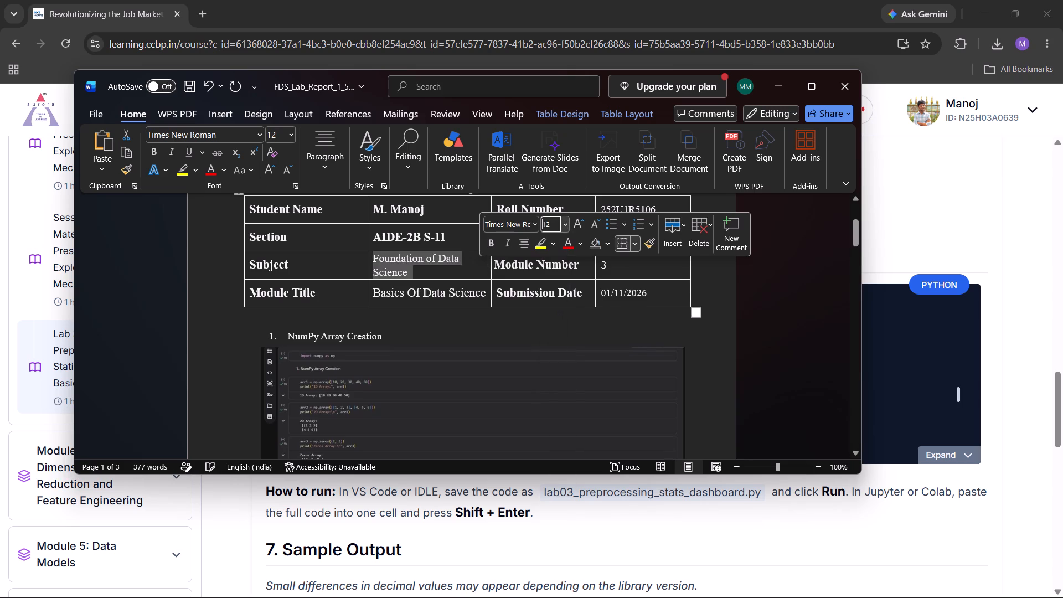
click(453, 275)
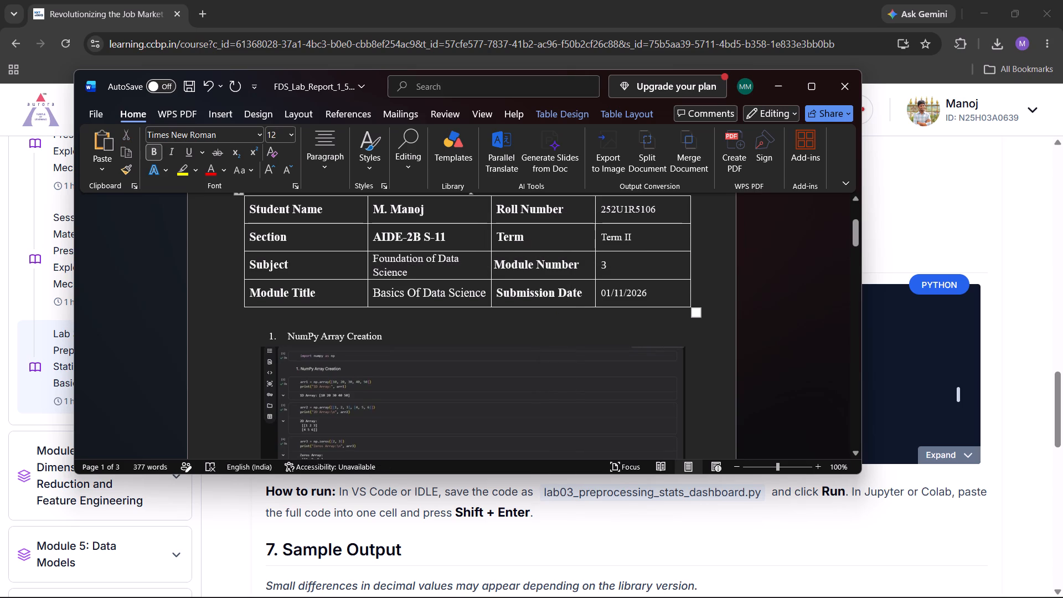
Change the Submission Date in the header table to 06/11/2026.
click(608, 293)
key(Right)
key(BackSpace)
key(BackSpace)
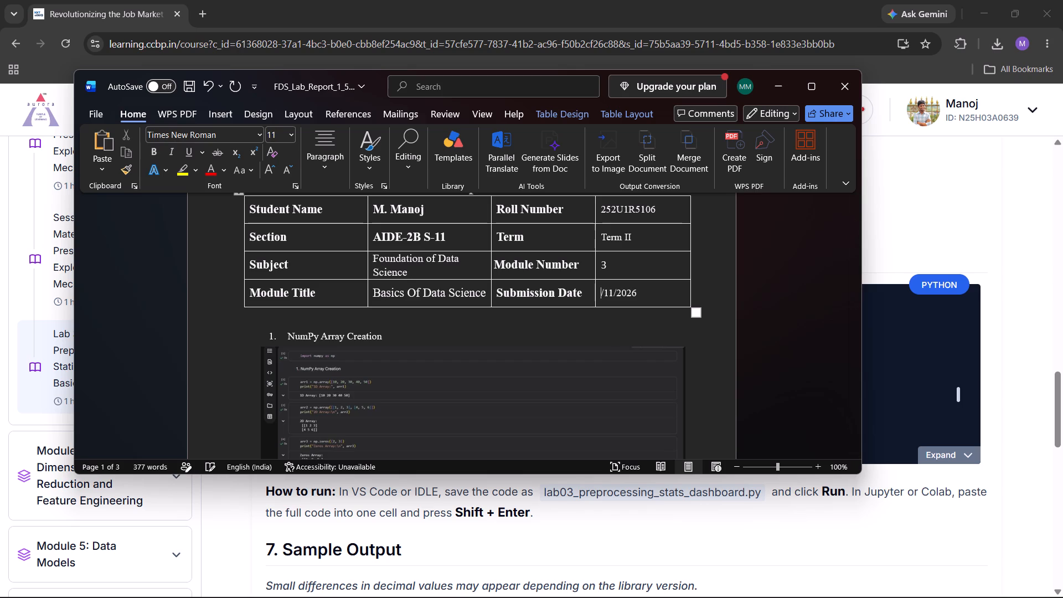
text(06)
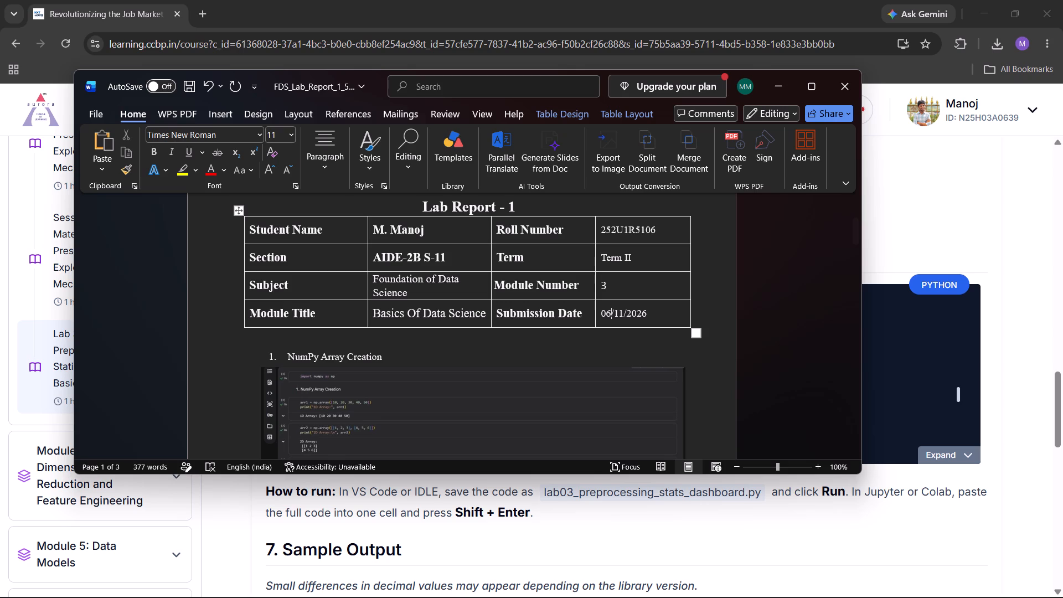
Replace the Module Title in the header table with "Data Analysis & Data Analytics".
click(487, 316)
key(BackSpace)
key(BackSpace)
key(BackSpace)
key(BackSpace)
key(BackSpace)
key(BackSpace)
key(BackSpace)
key(BackSpace)
key(BackSpace)
key(BackSpace)
key(BackSpace)
key(BackSpace)
key(BackSpace)
key(BackSpace)
key(BackSpace)
key(BackSpace)
key(BackSpace)
key(BackSpace)
key(BackSpace)
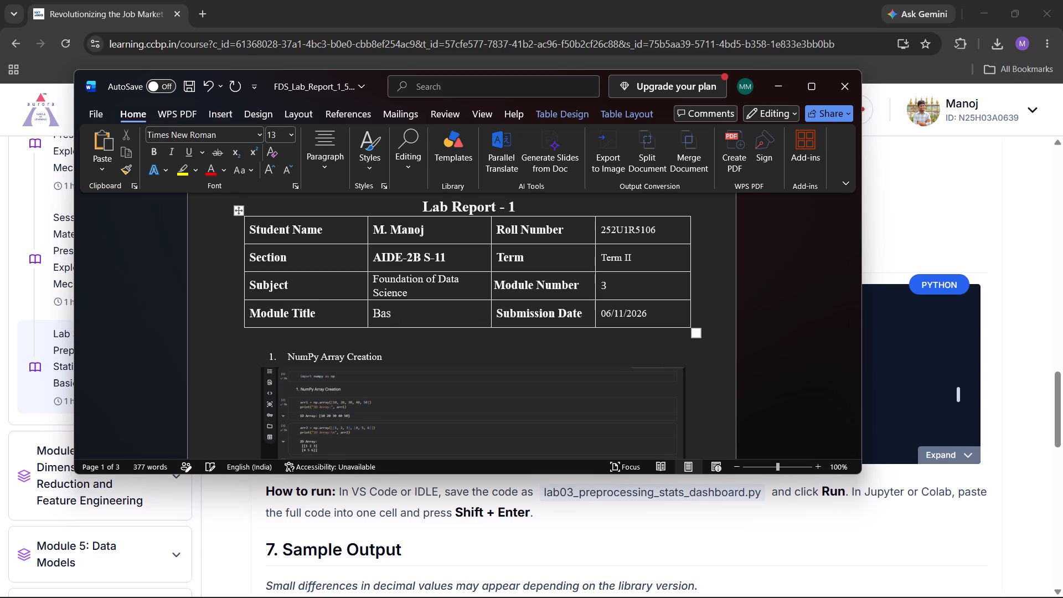
key(BackSpace)
key(BackSpace)
key(BackSpace)
text(Data)
key(space)
text(Analysis aa)
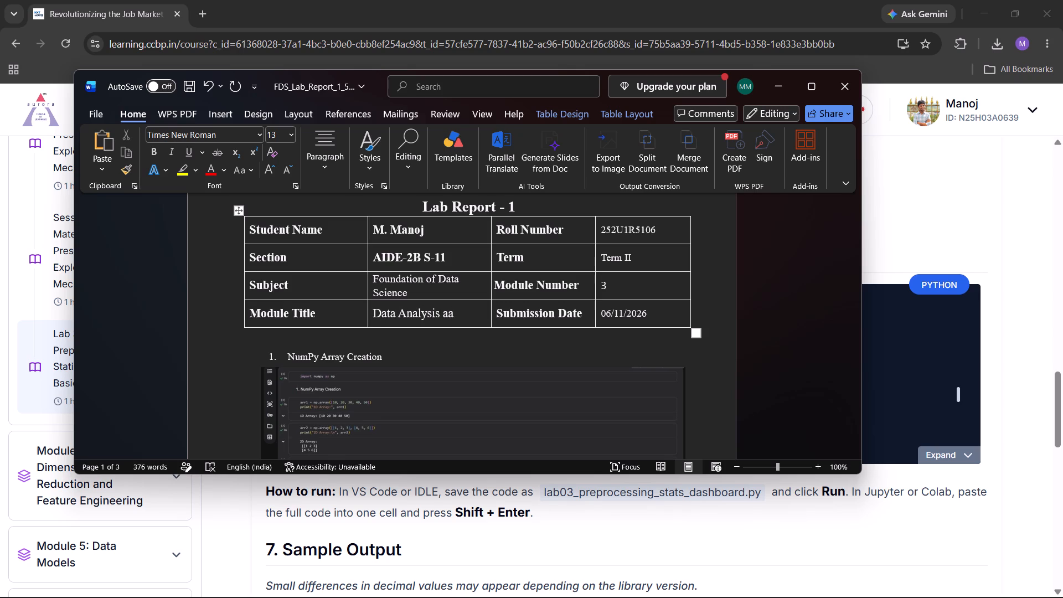
key(BackSpace)
key(BackSpace)
text(&)
key(space)
text(Data)
key(space)
key(shift+a)
text(na)
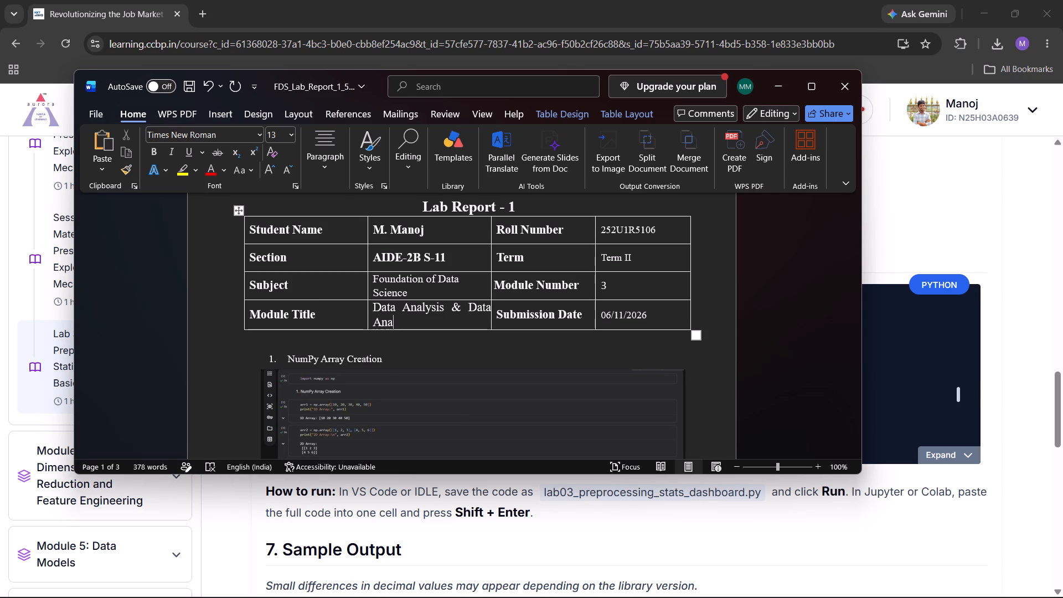
text(lytics)
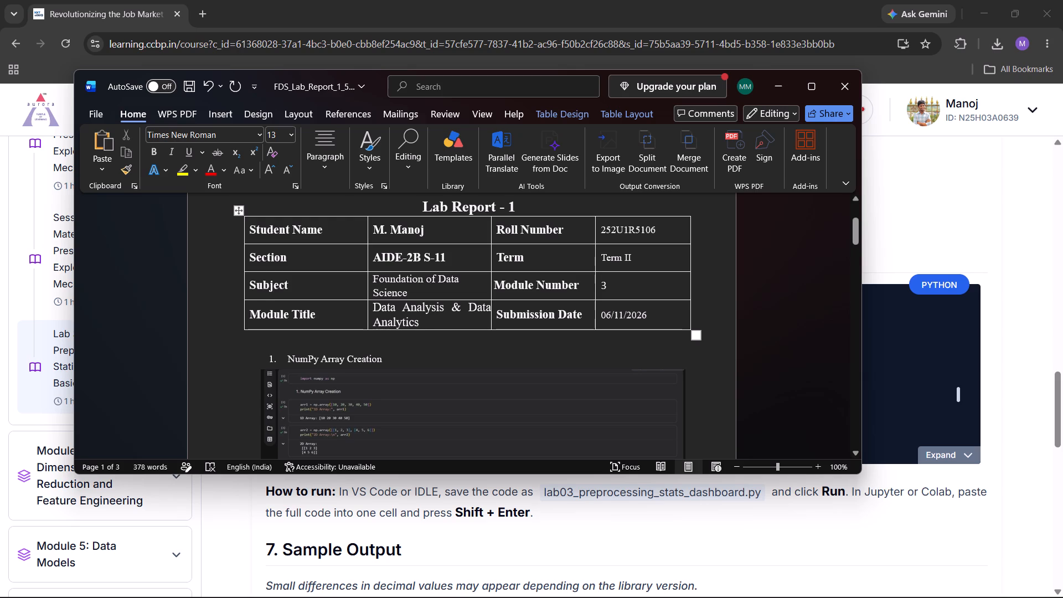
Delete the code screenshot under the "NumPy Array Creation" heading.
scroll(494, 343, down, 1)
click(494, 343)
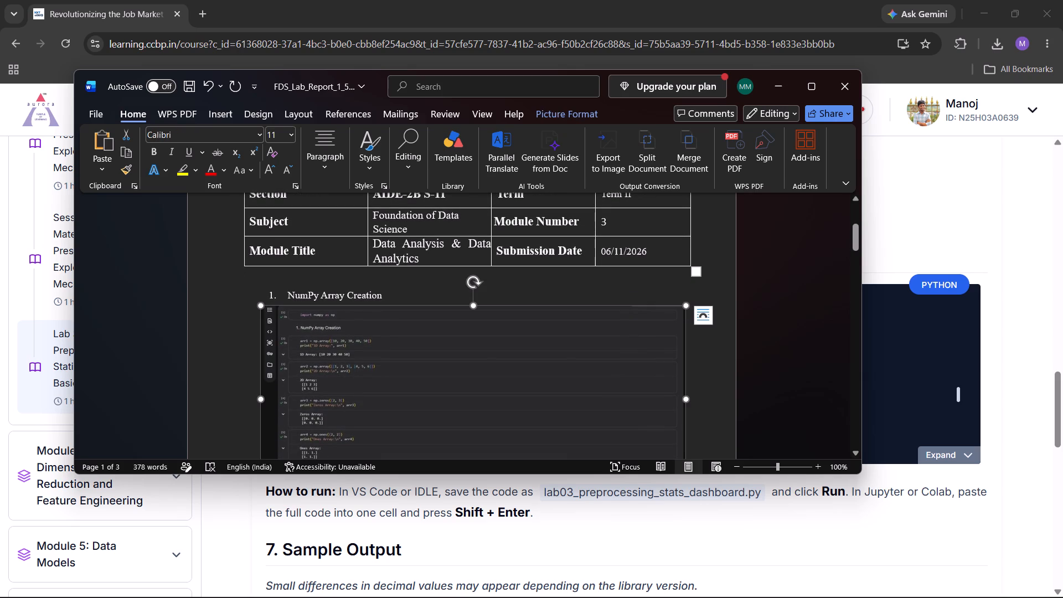
key(Delete)
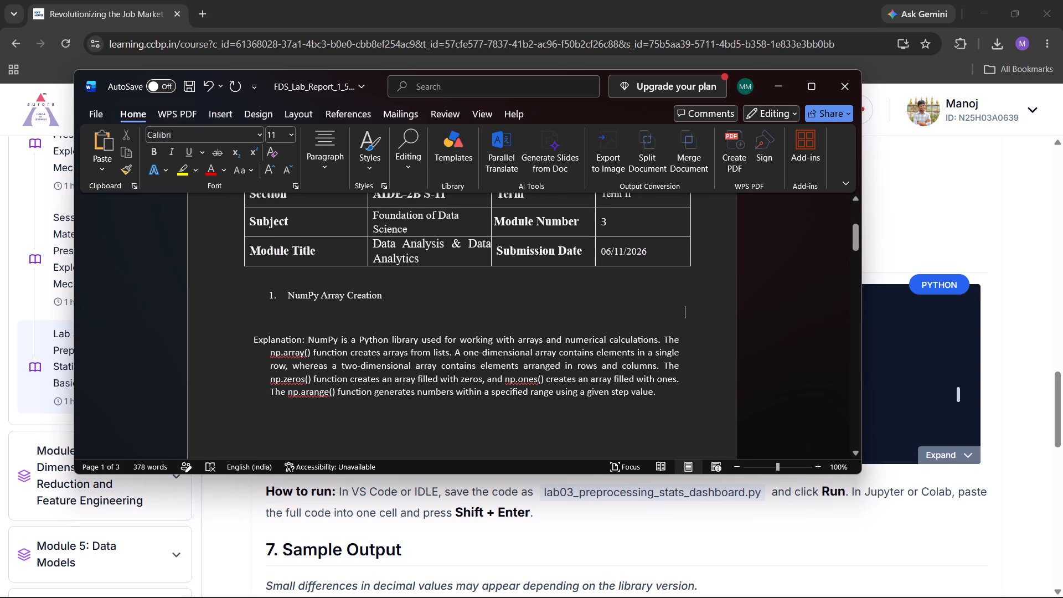
Delete the numbered "NumPy Array Creation" heading below the header table.
double_click(393, 291)
click(393, 291)
key(BackSpace)
key(BackSpace)
key(BackSpace)
key(BackSpace)
key(BackSpace)
key(BackSpace)
key(BackSpace)
key(BackSpace)
key(BackSpace)
key(BackSpace)
key(BackSpace)
key(BackSpace)
key(BackSpace)
key(BackSpace)
key(BackSpace)
key(BackSpace)
key(BackSpace)
key(BackSpace)
key(BackSpace)
key(BackSpace)
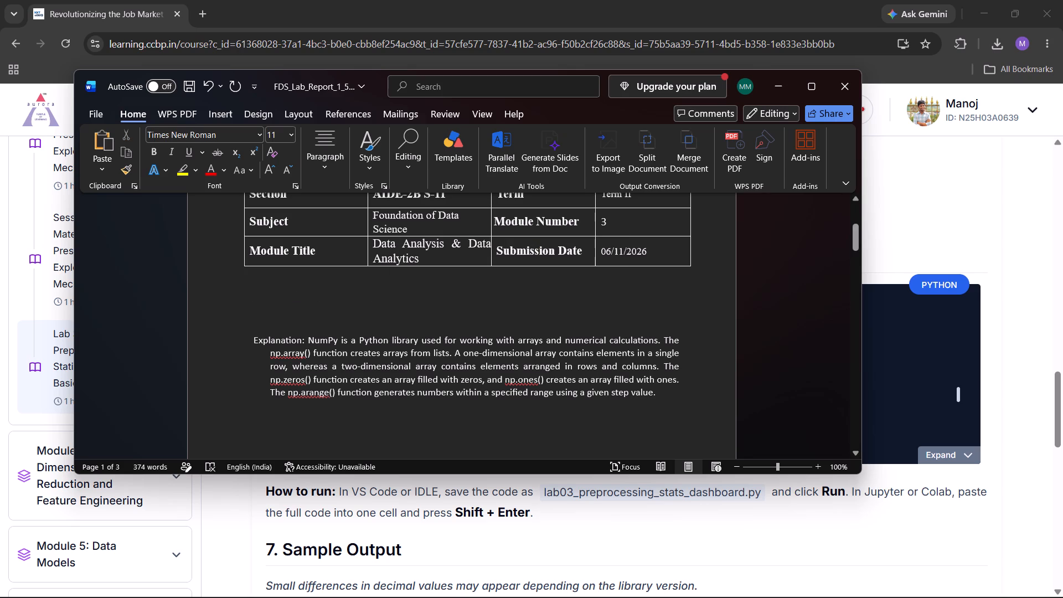
Delete the old report body in one selection, from the NumPy "Explanation" paragraph through to the last page.
drag(253, 332, 435, 501)
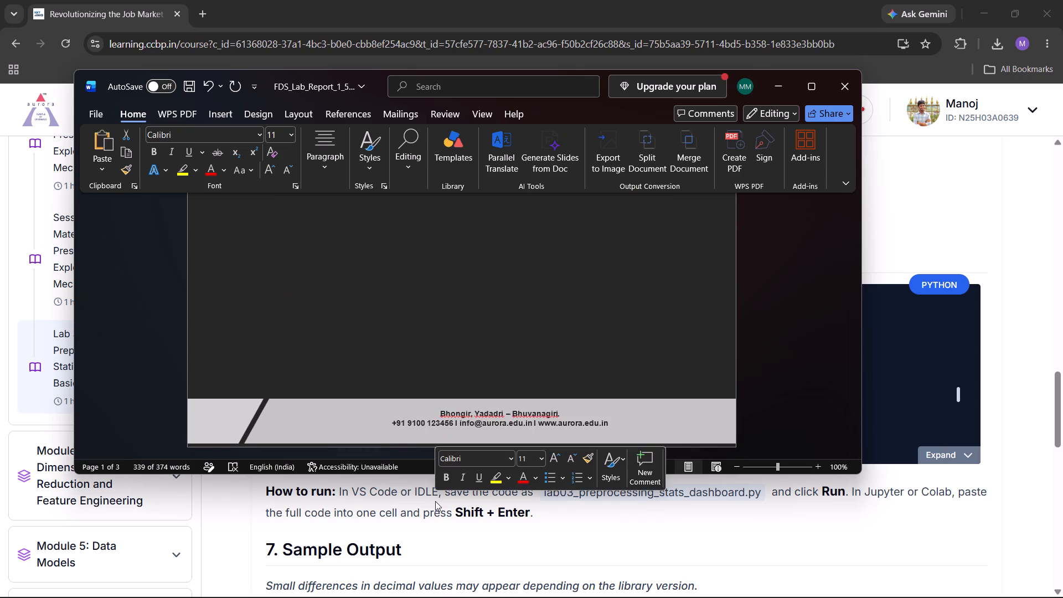
key(Delete)
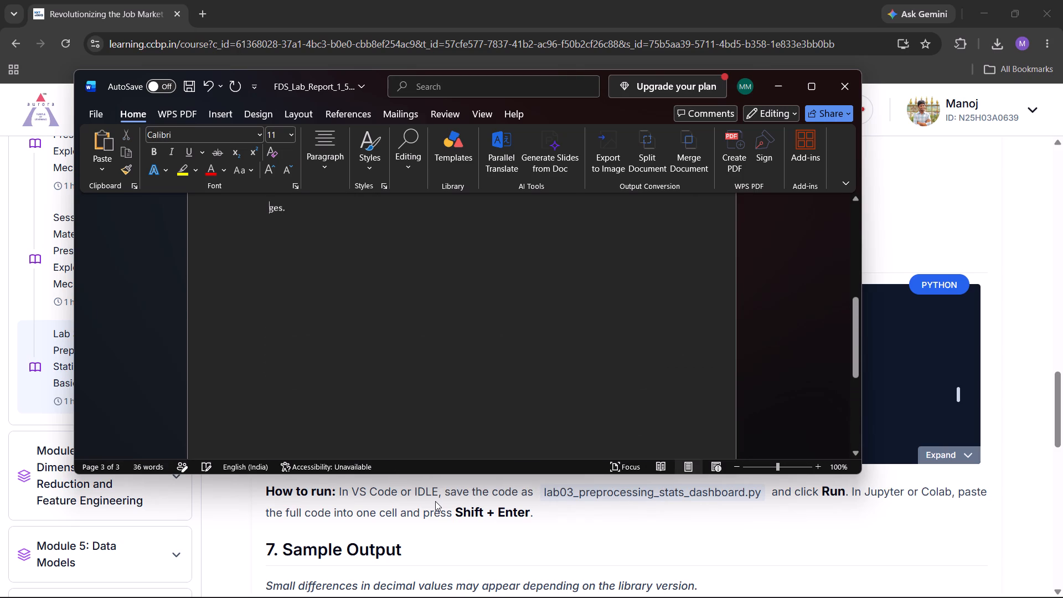
Remove the leftover text fragment "ges." and the surplus blank lines below the header table.
scroll(435, 501, up, 2)
scroll(171, 327, up, 2)
scroll(171, 327, down, 1)
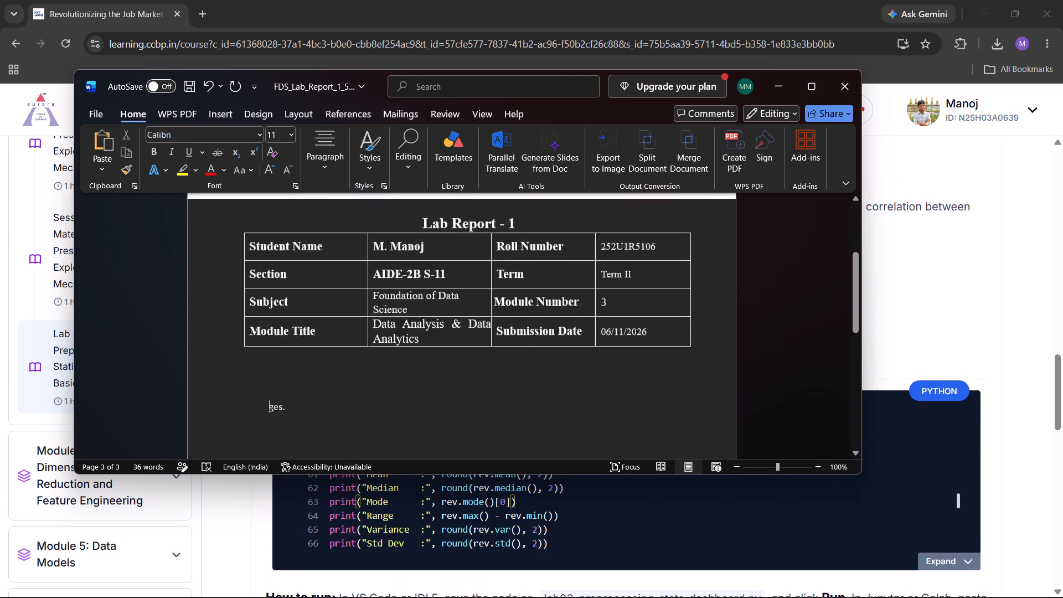
scroll(171, 327, down, 1)
click(302, 357)
key(BackSpace)
key(BackSpace)
key(BackSpace)
key(BackSpace)
key(BackSpace)
key(BackSpace)
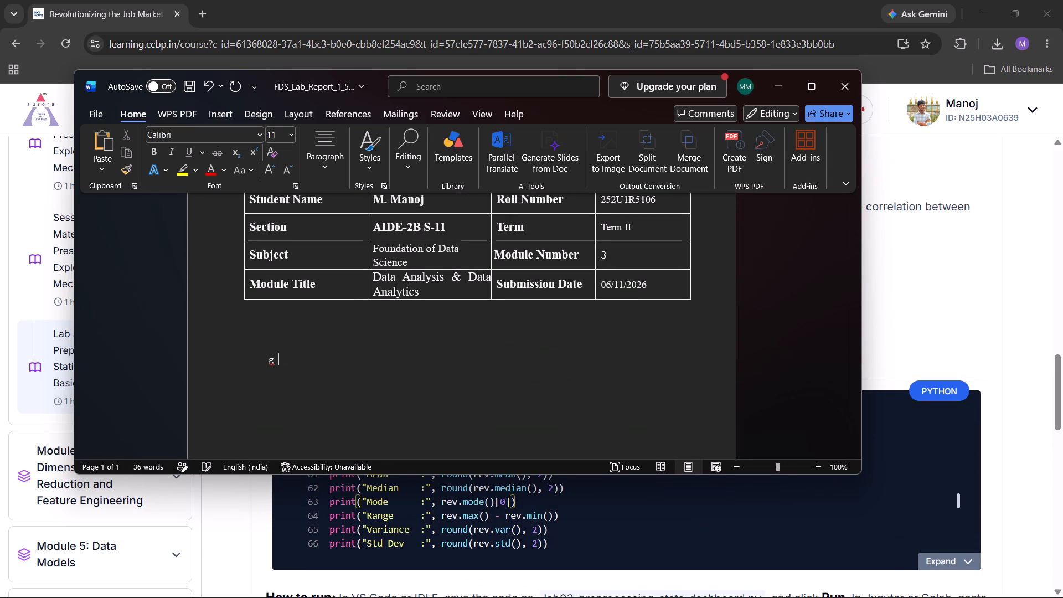
key(BackSpace)
key(BackSpace)
key(BackSpace)
key(BackSpace)
key(Return)
key(BackSpace)
key(space)
key(BackSpace)
key(BackSpace)
key(BackSpace)
key(BackSpace)
key(BackSpace)
key(BackSpace)
key(BackSpace)
key(BackSpace)
key(BackSpace)
key(BackSpace)
key(BackSpace)
key(BackSpace)
key(BackSpace)
key(BackSpace)
key(BackSpace)
key(BackSpace)
key(BackSpace)
key(BackSpace)
Start a numbered list at item 1, a couple of lines below the header table.
key(Return)
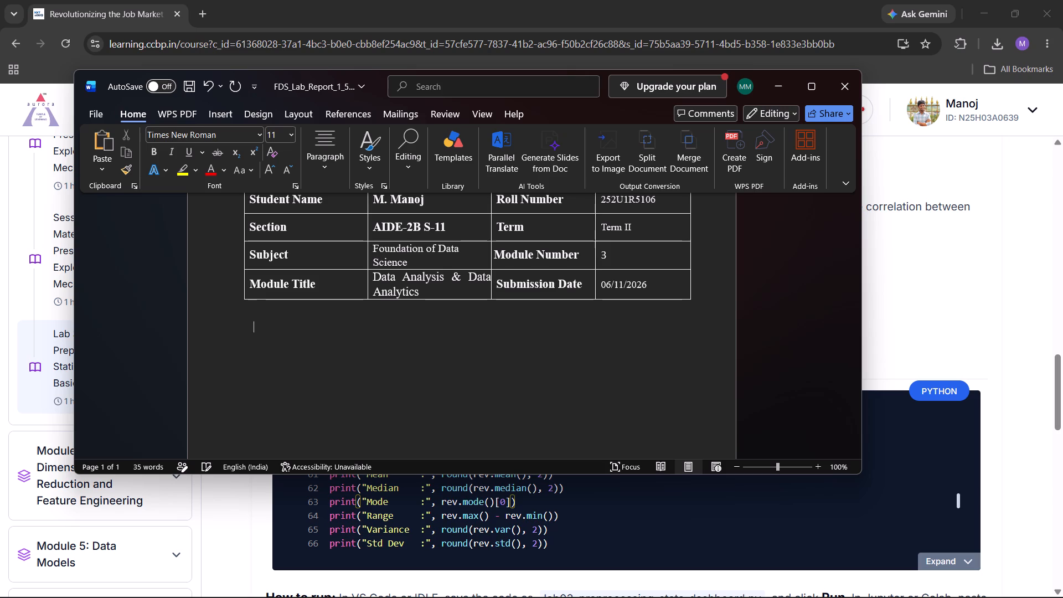
key(Return)
key(1)
text(.)
key(space)
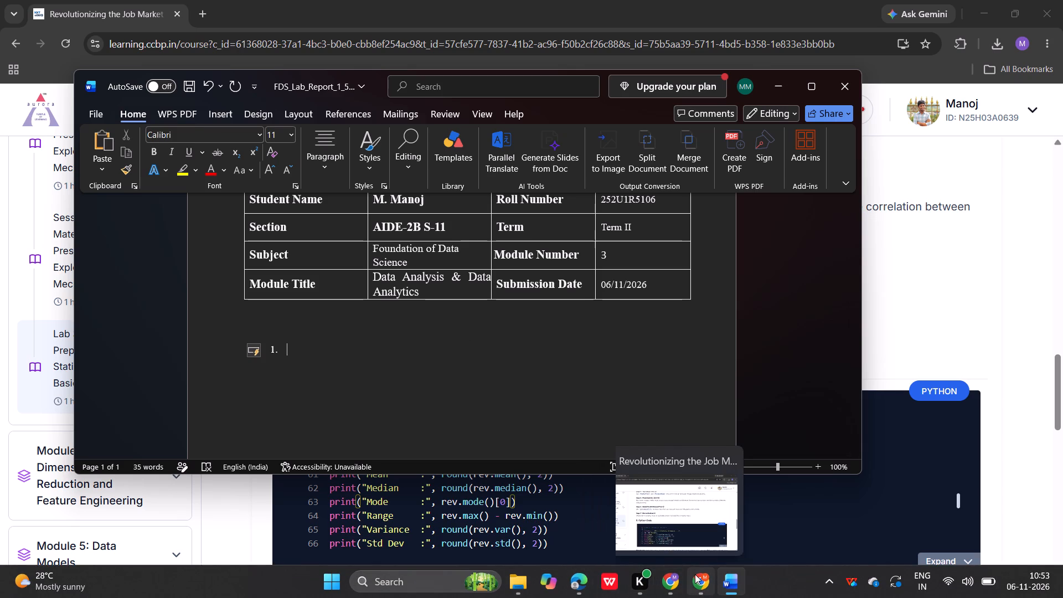
Switch to the Colab notebook and capture a full-width screenshot of the import cell and the "Creating the data set" cell with its output table.
click(700, 518)
scroll(520, 386, up, 3)
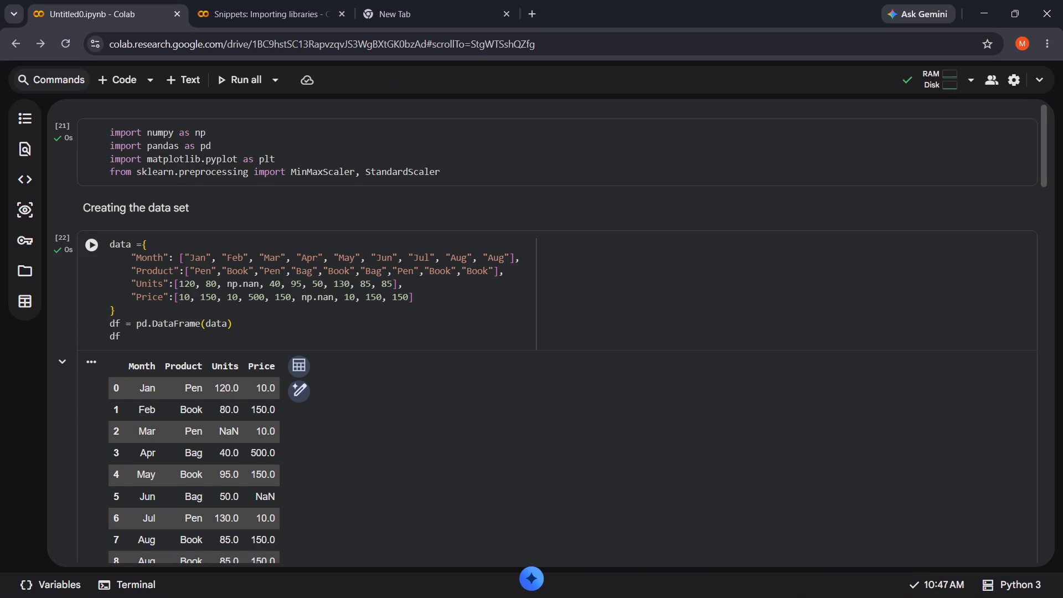
scroll(486, 321, up, 1)
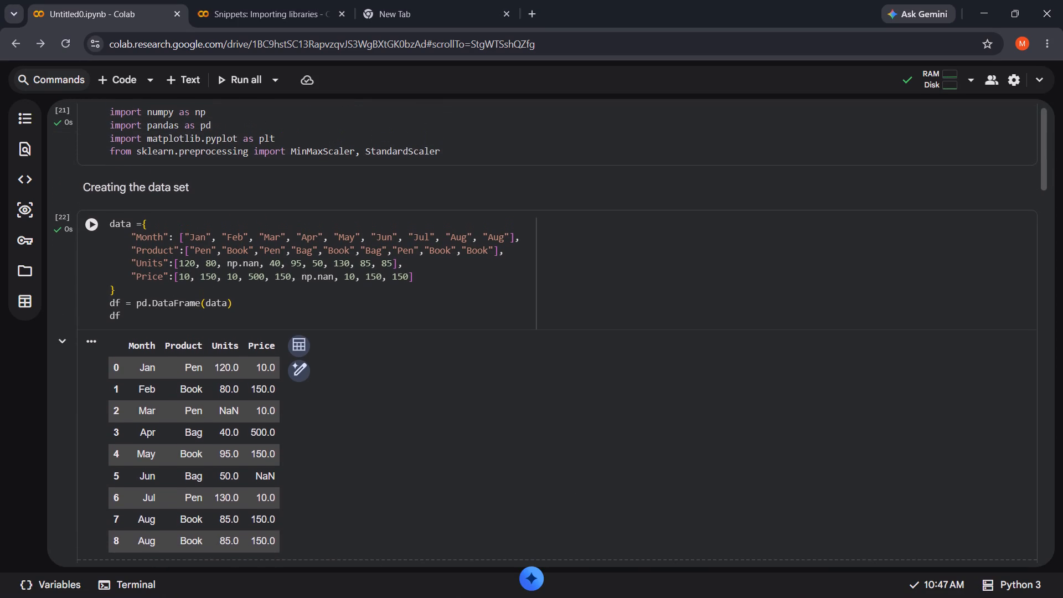
scroll(486, 321, up, 2)
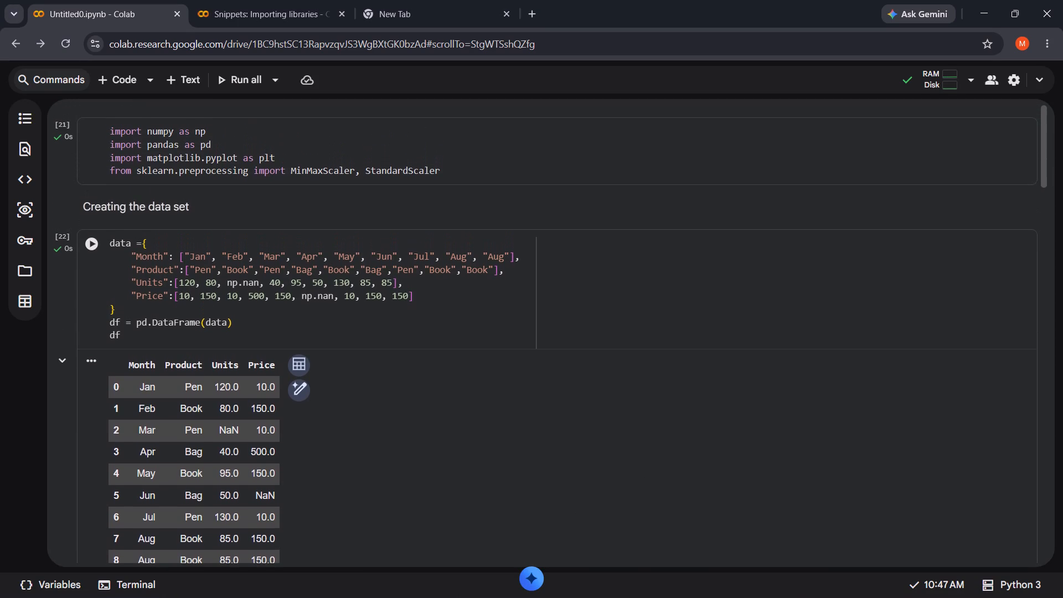
scroll(486, 321, up, 2)
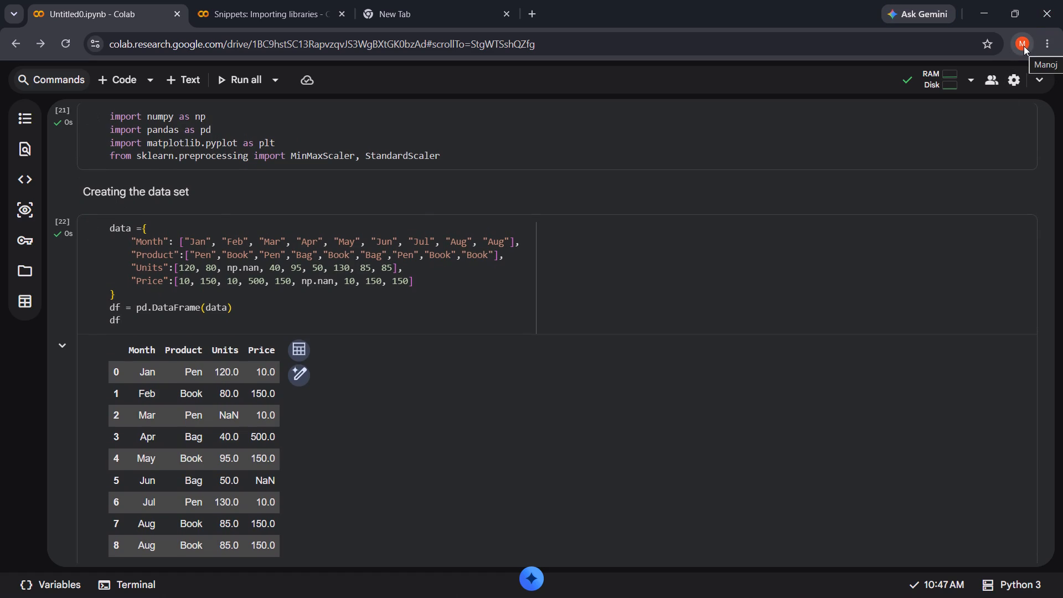
key(Print)
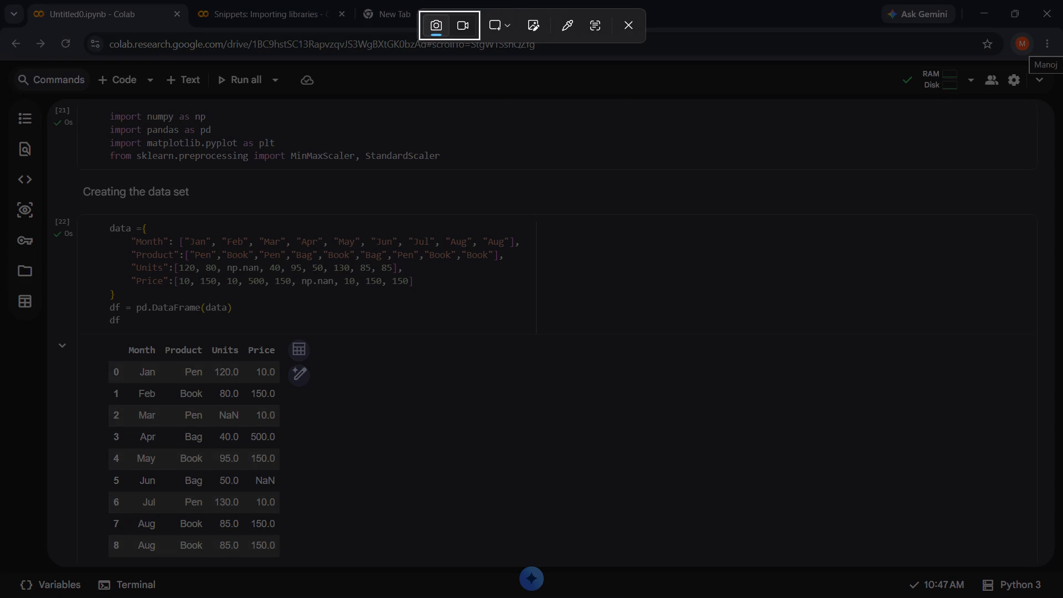
drag(0, 30, 869, 587)
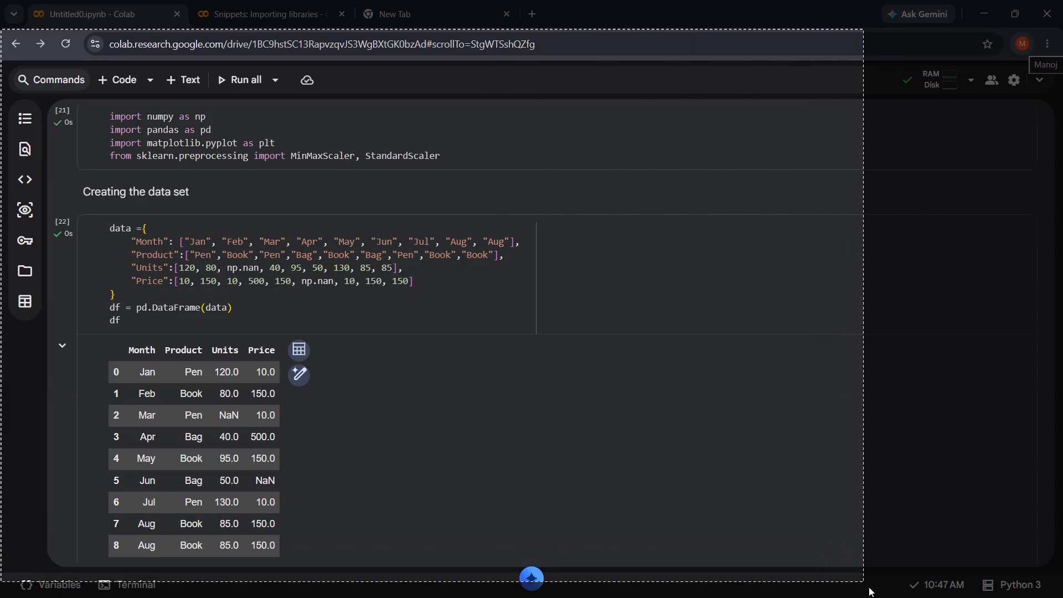
drag(869, 587, 1062, 597)
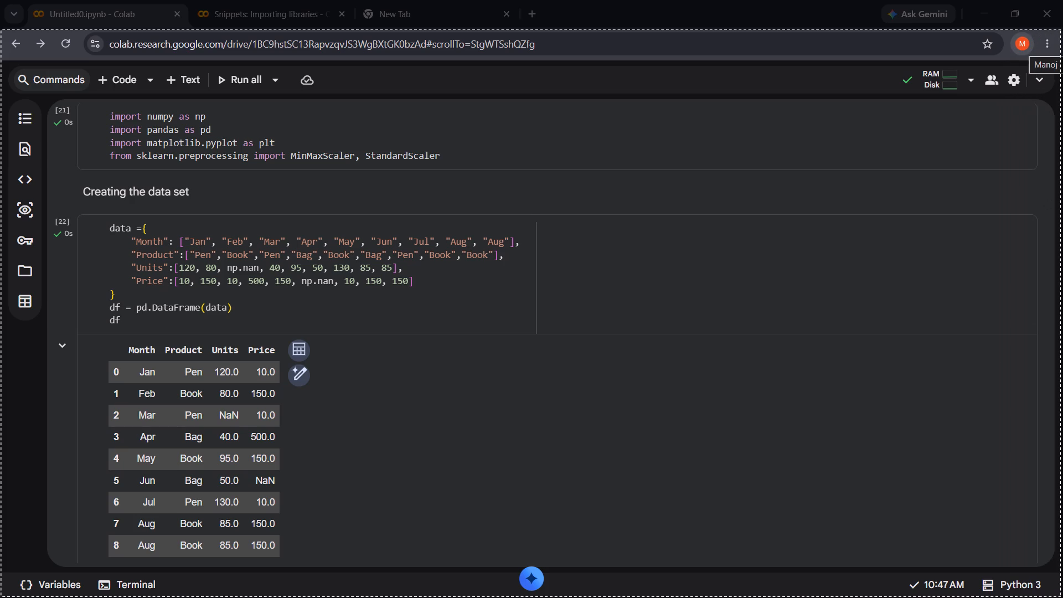
drag(1062, 597, 1062, 567)
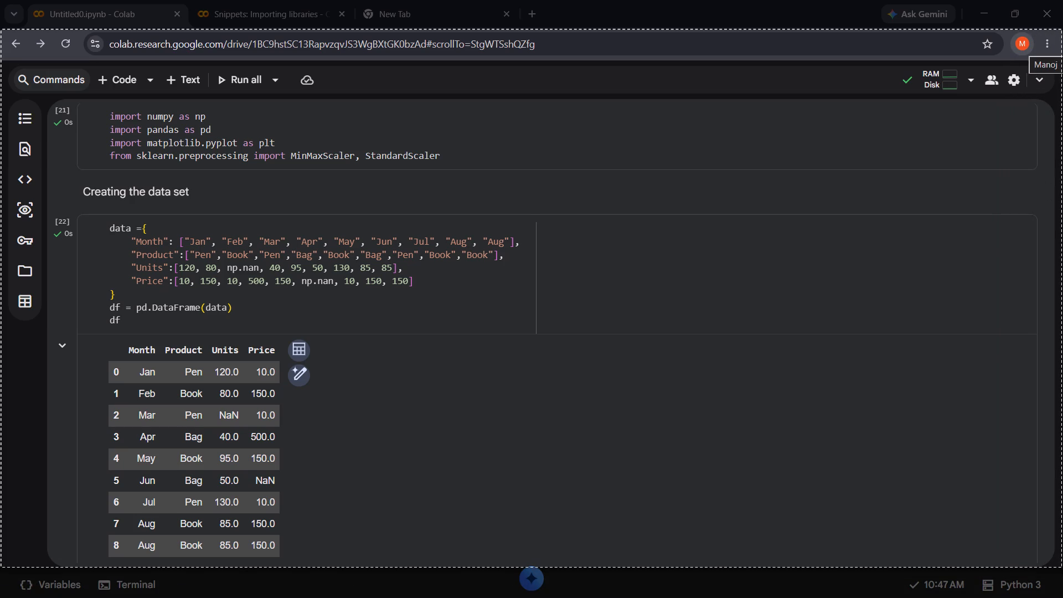
drag(1062, 567, 1062, 563)
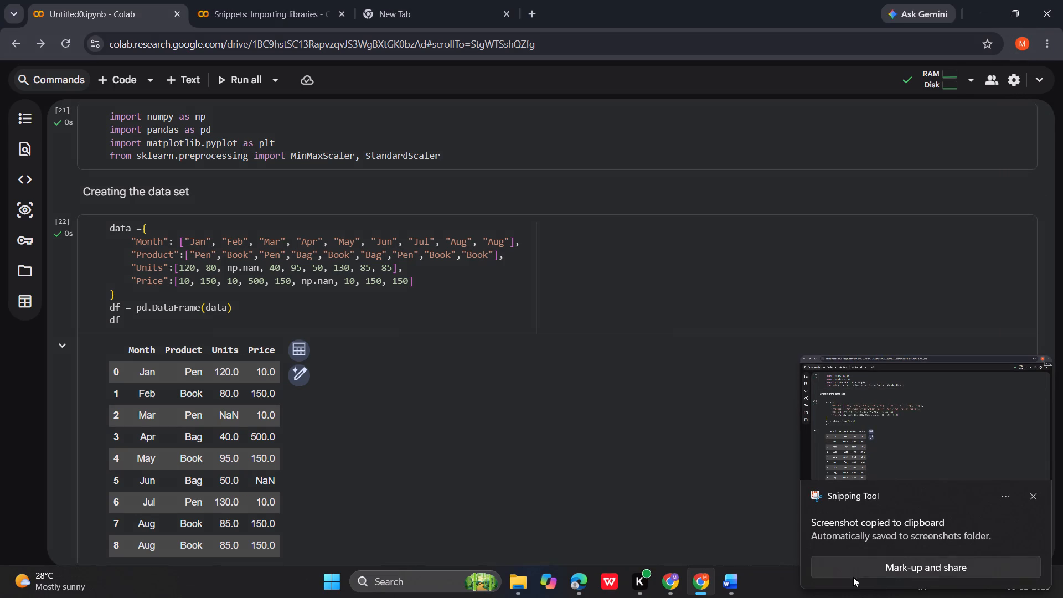
Back in the Word report, enter "Creating the data set" as list item 1 and format it bold at 12 pt.
click(661, 595)
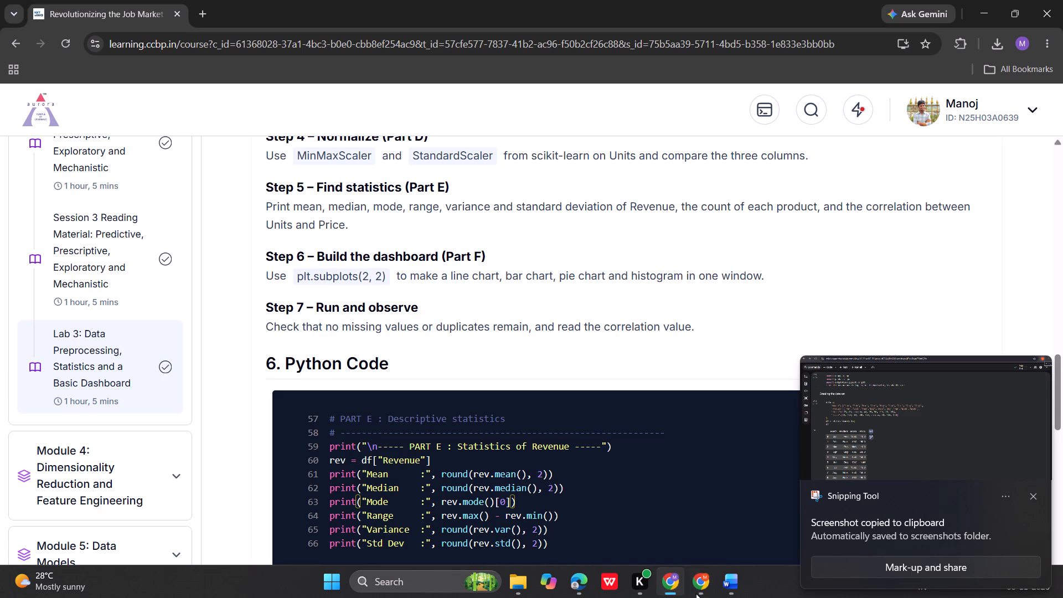
click(730, 584)
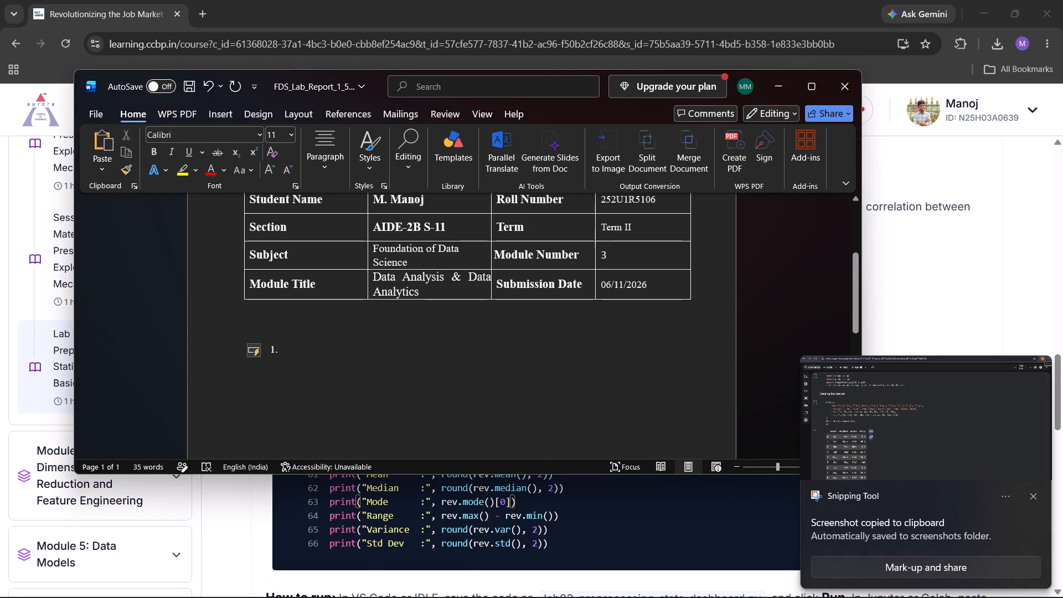
text(Creating the data set)
drag(379, 354, 267, 351)
click(373, 311)
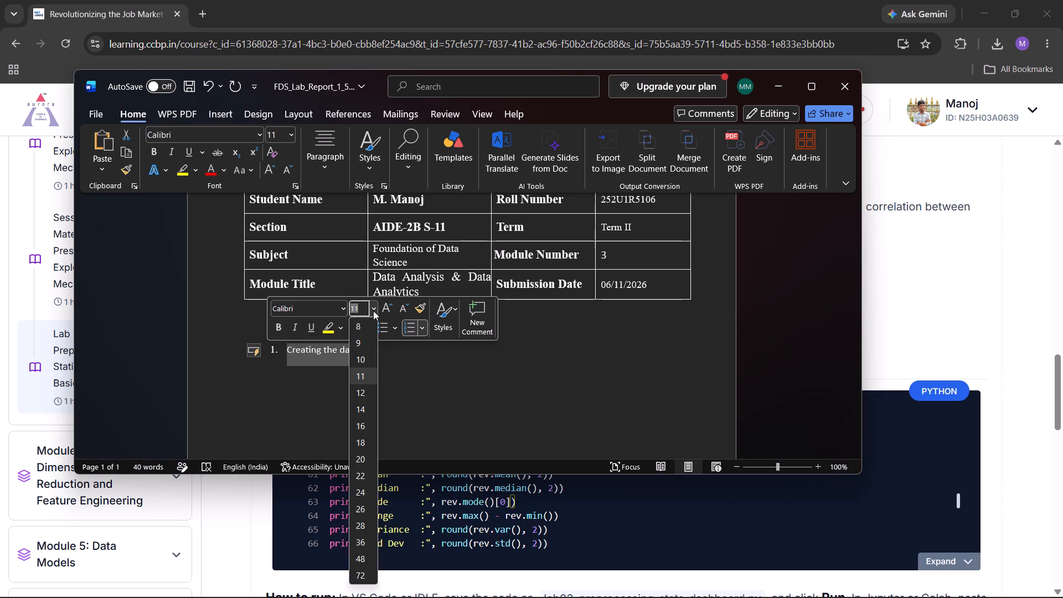
click(364, 396)
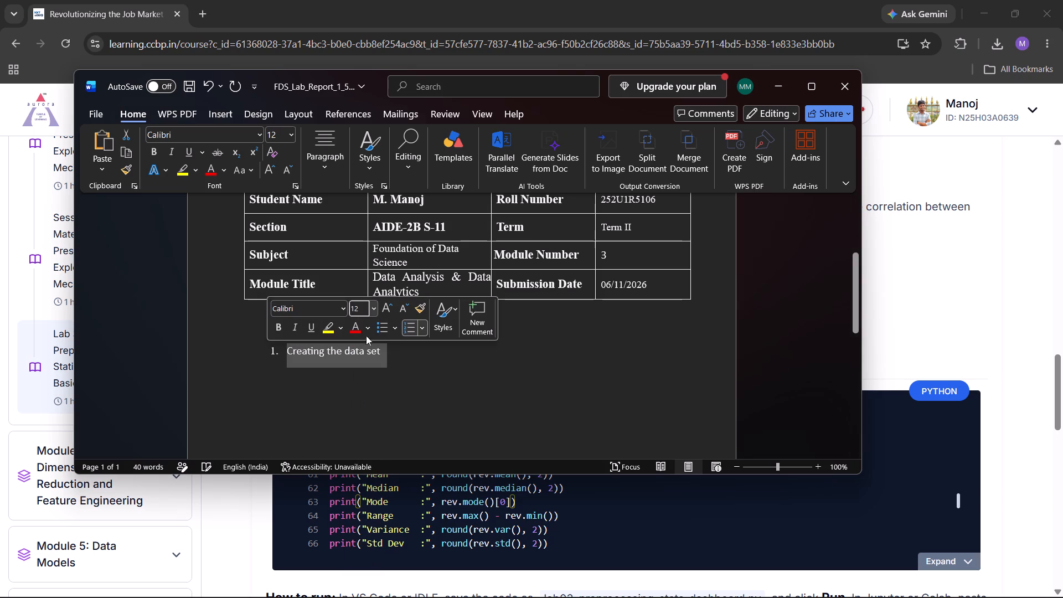
click(280, 324)
click(440, 354)
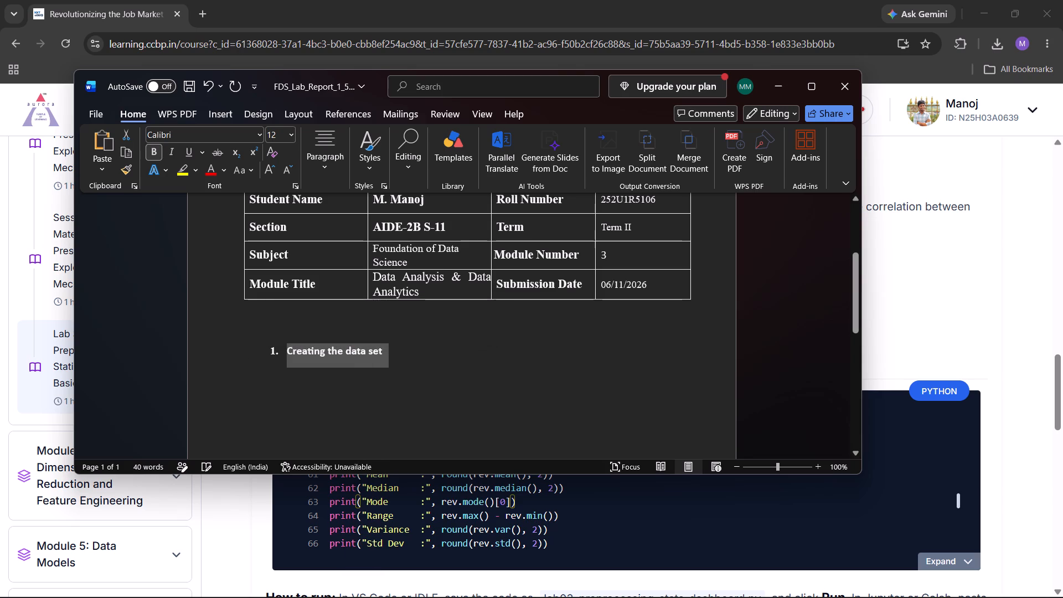
Add an unnumbered line under the "Creating the data set" heading and paste the captured notebook screenshot there.
key(Return)
key(BackSpace)
key(Return)
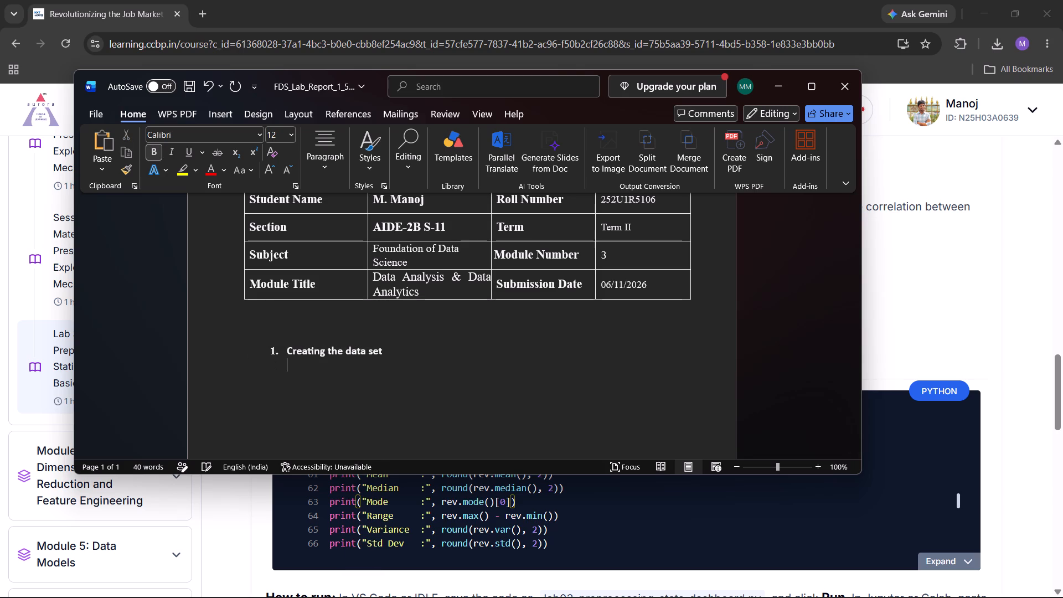
key(Left)
key(Return)
key(Left)
key(Left)
key(Return)
key(BackSpace)
key(BackSpace)
key(BackSpace)
key(ctrl+v)
Enlarge the pasted screenshot slightly in proportion so that it reaches the page's right edge.
scroll(403, 348, up, 1)
click(403, 348)
scroll(392, 346, down, 1)
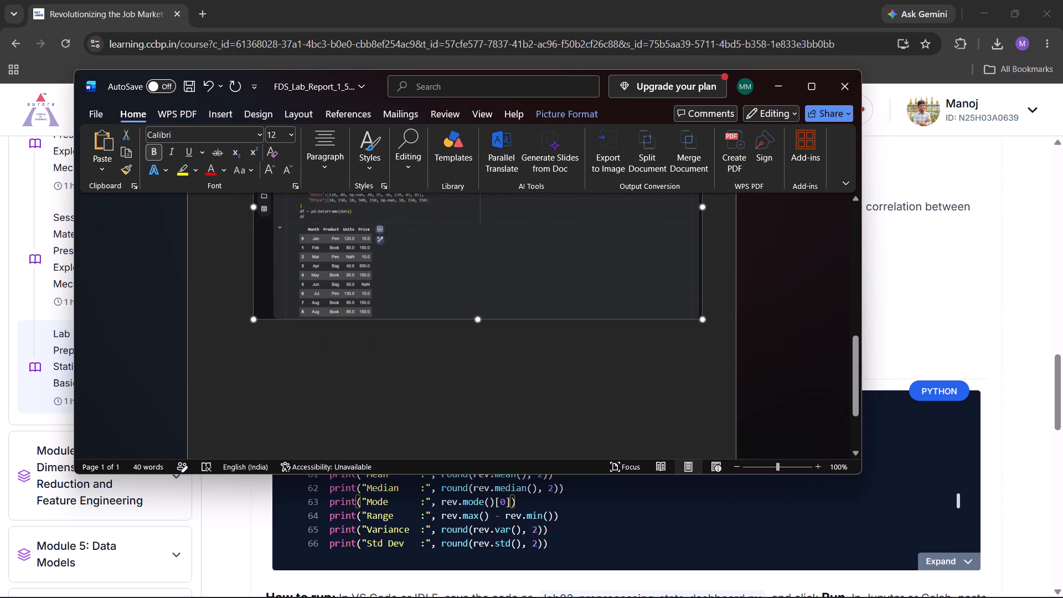
drag(705, 321, 712, 334)
scroll(712, 334, up, 1)
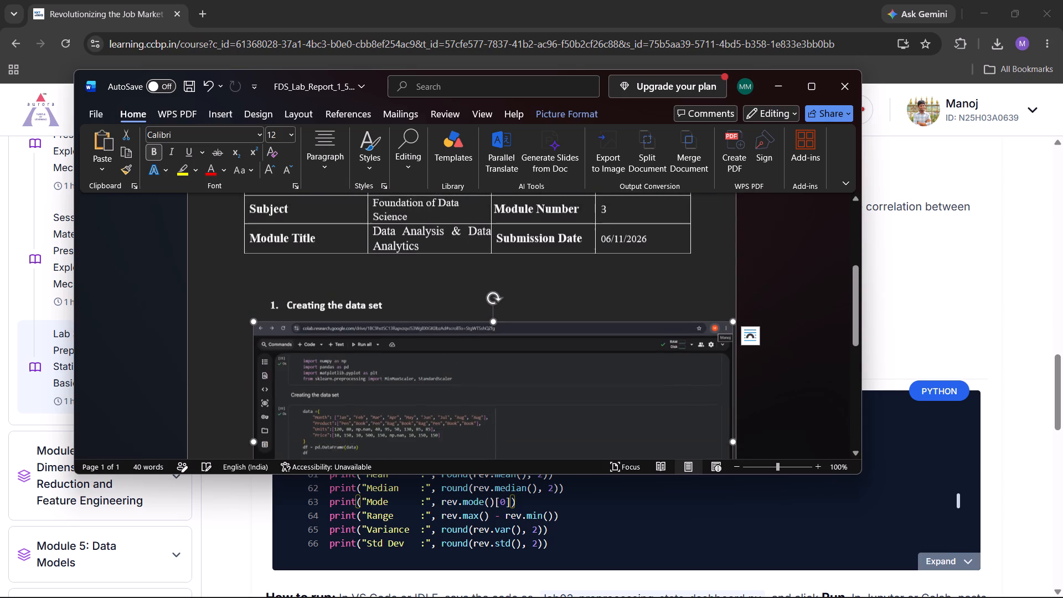
click(443, 382)
scroll(443, 382, down, 1)
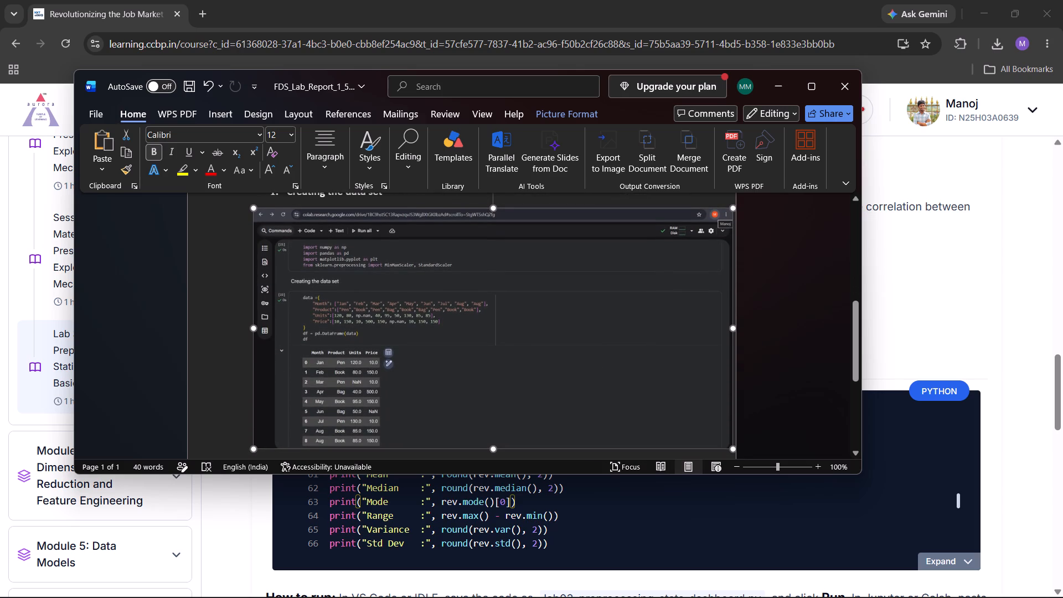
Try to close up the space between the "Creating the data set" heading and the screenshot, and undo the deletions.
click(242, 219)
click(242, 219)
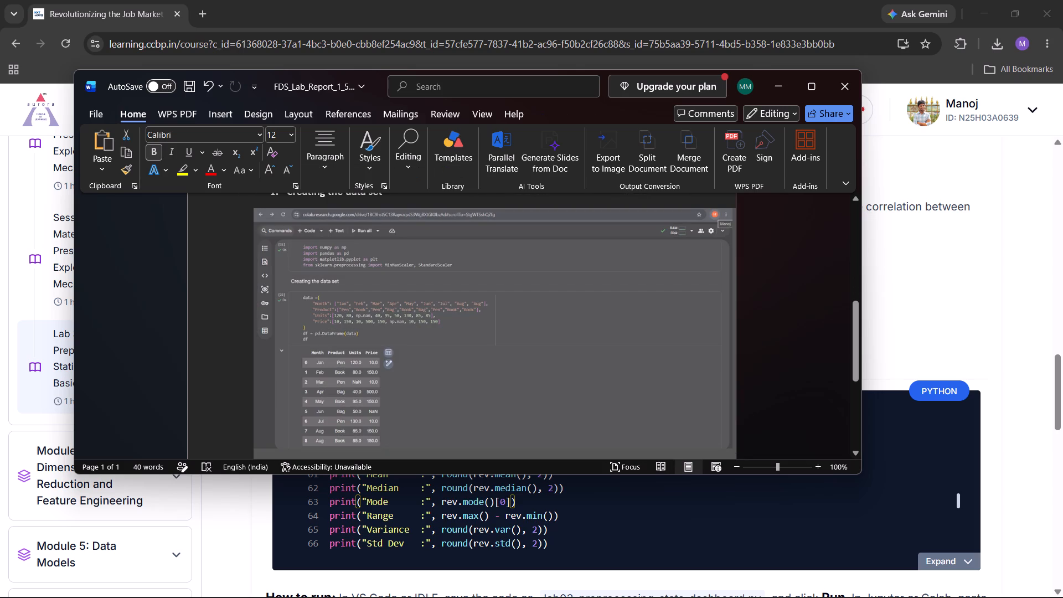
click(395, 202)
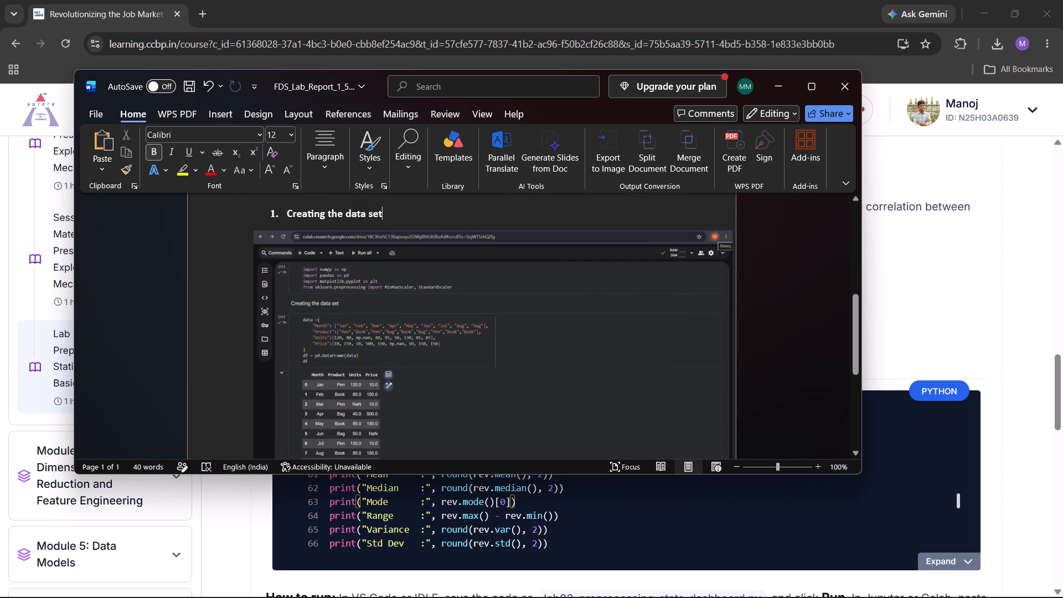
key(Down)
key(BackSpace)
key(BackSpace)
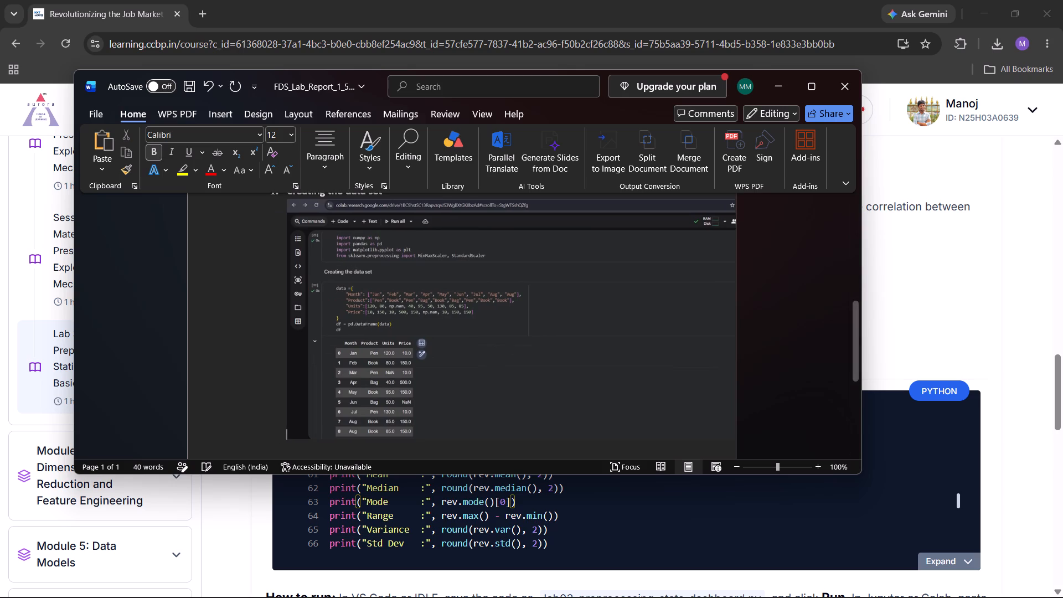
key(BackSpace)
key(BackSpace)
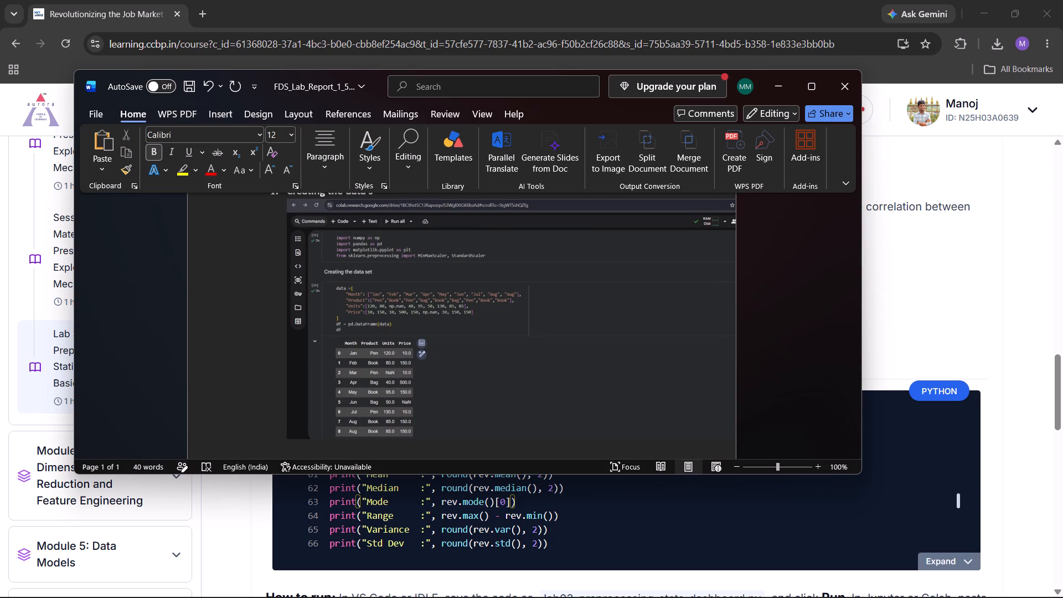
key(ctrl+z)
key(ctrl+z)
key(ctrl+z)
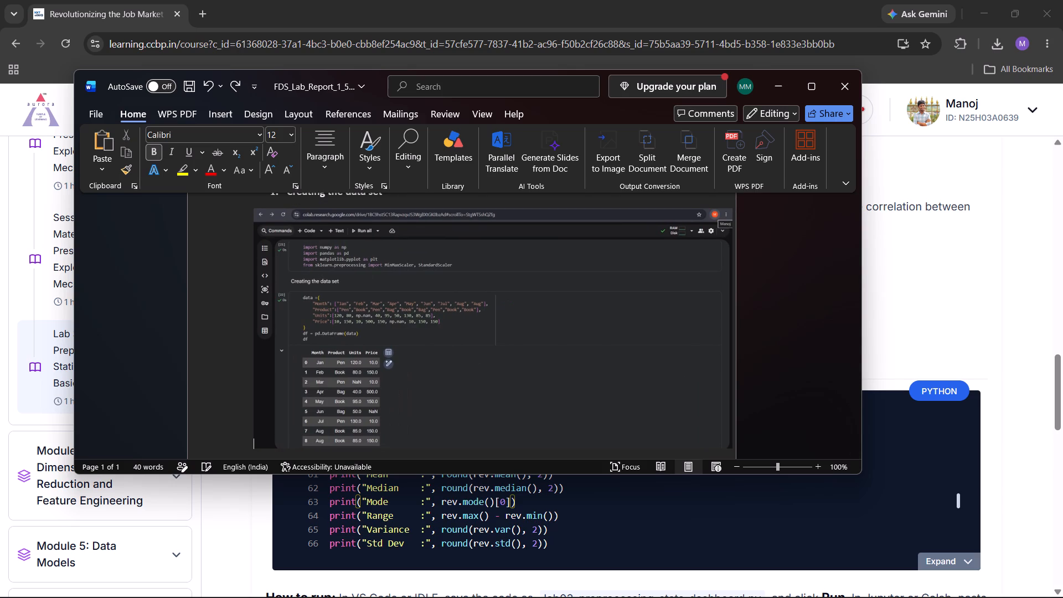
Add blank lines below the data set screenshot until the cursor reaches the top of page 2.
scroll(395, 202, down, 1)
scroll(432, 335, down, 1)
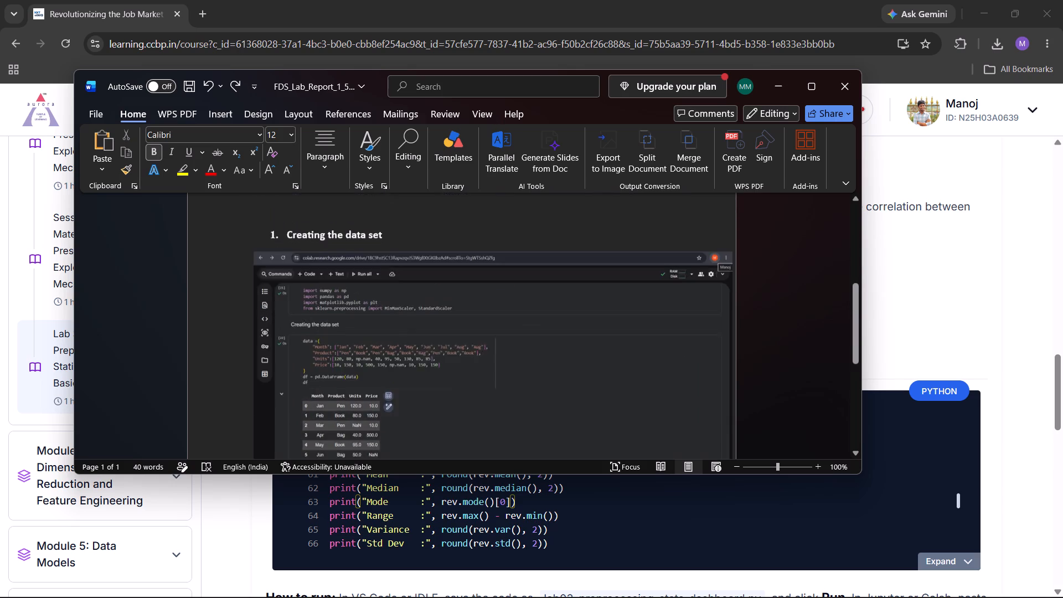
scroll(432, 335, down, 1)
click(632, 290)
scroll(632, 290, down, 2)
key(Return)
key(Return)
key(Return)
key(Return)
key(Return)
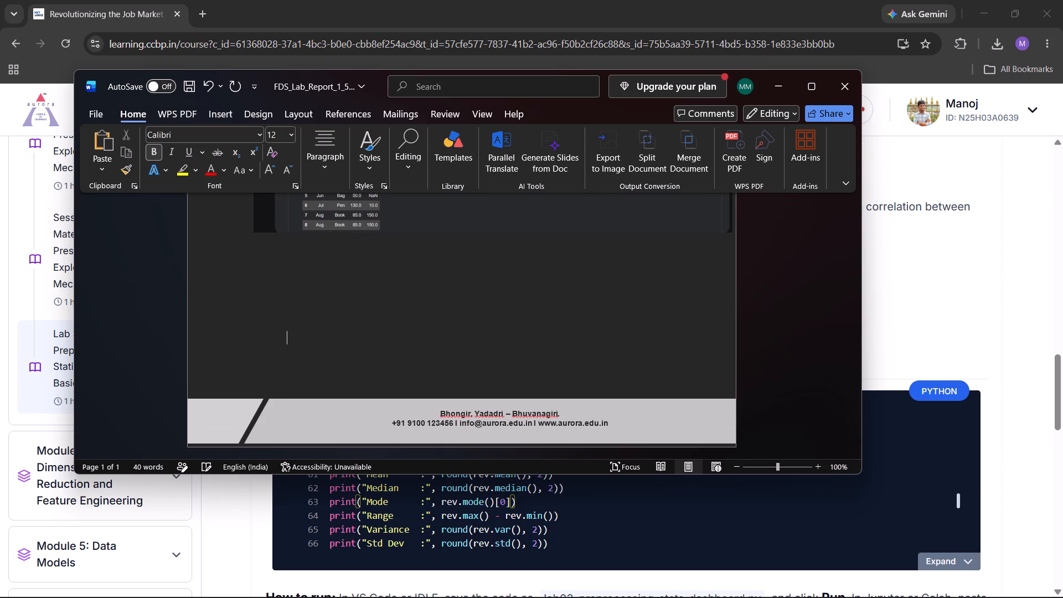
key(Return)
key(Return)
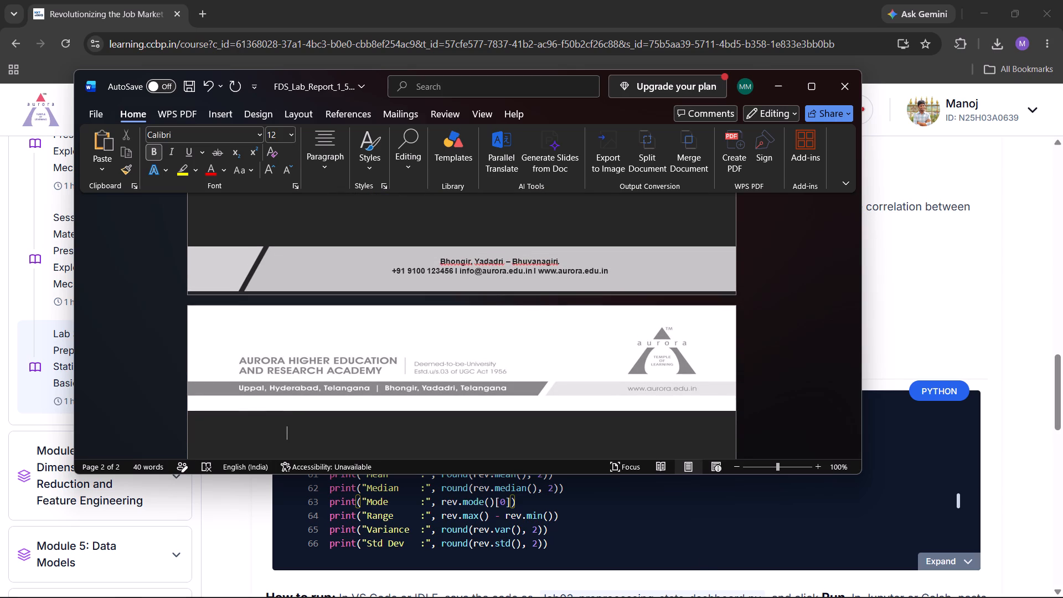
Switch to the Colab notebook and capture a full-width screenshot from the address bar down through the Data Pre-processing cell and its output.
click(692, 584)
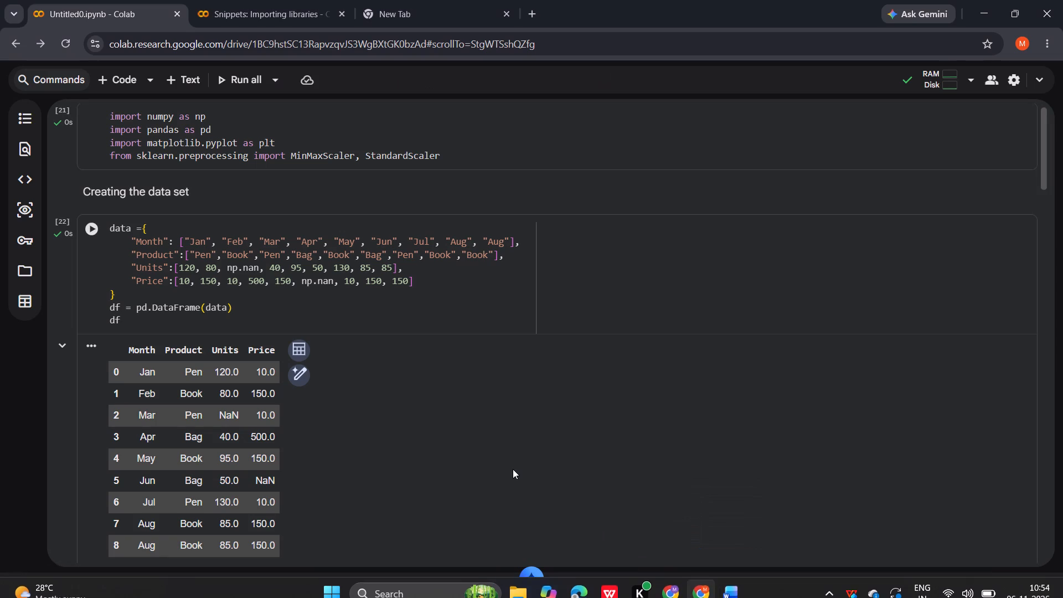
scroll(513, 469, down, 5)
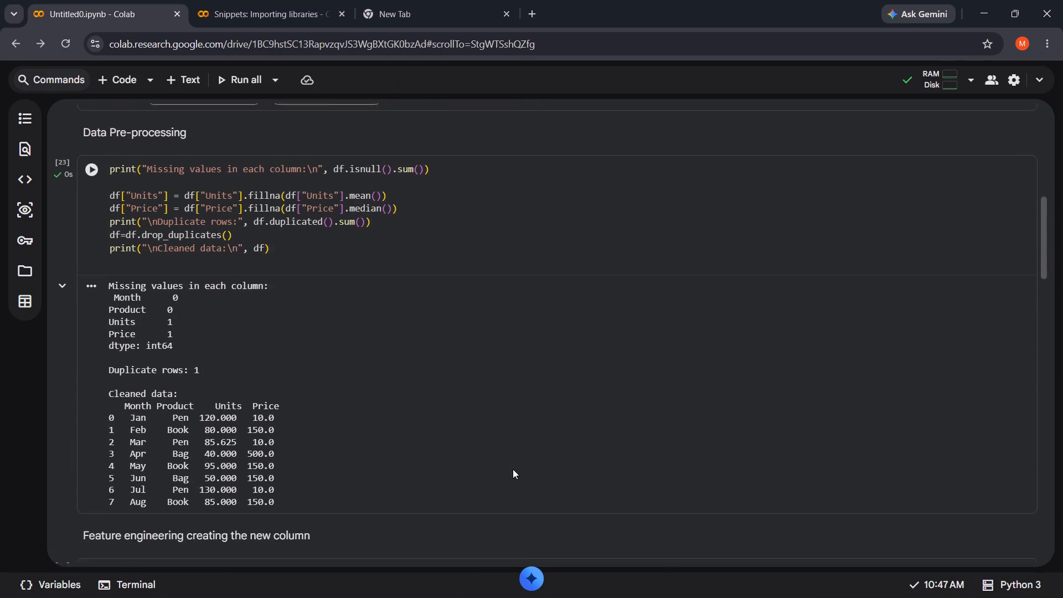
scroll(513, 469, down, 4)
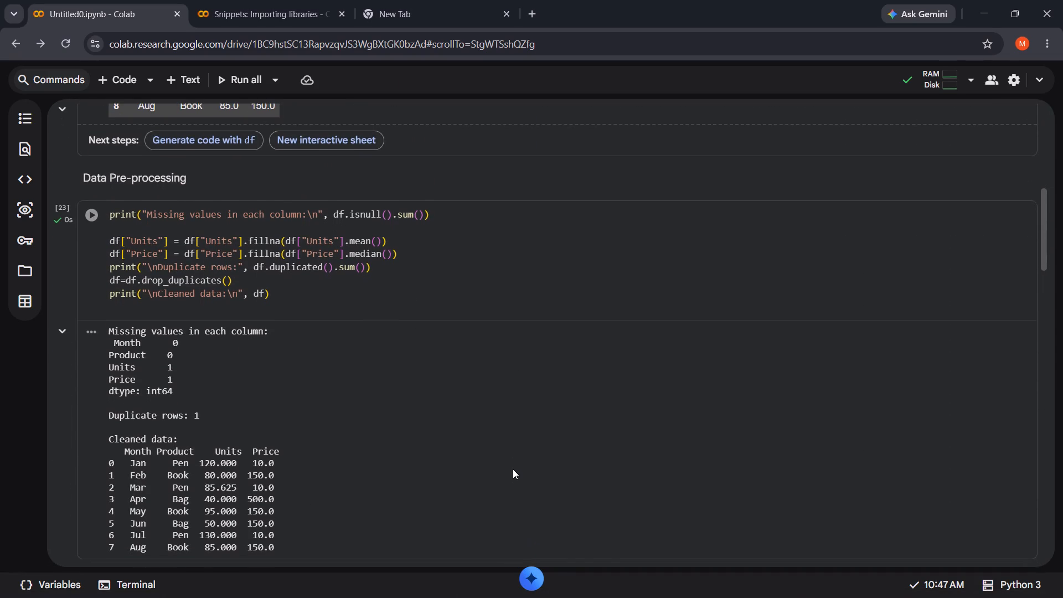
key(ctrl+equal)
scroll(513, 469, down, 1)
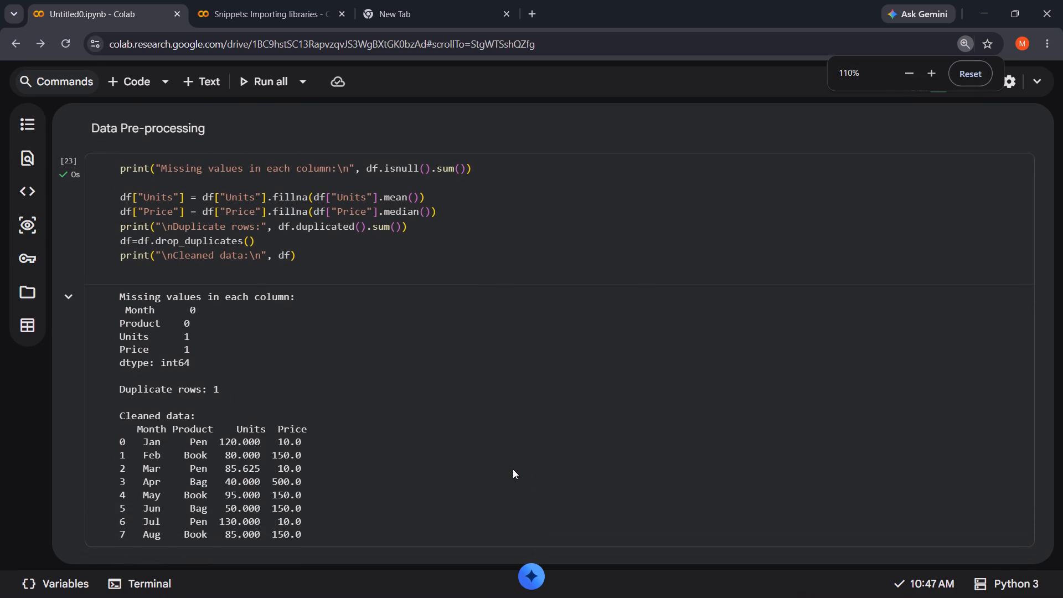
scroll(513, 469, down, 2)
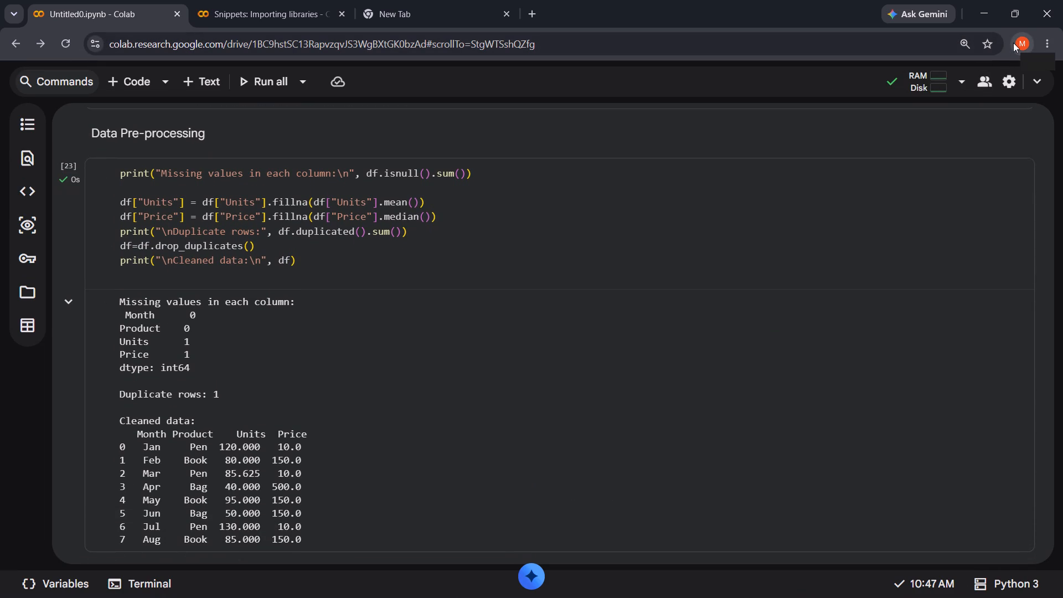
key(Print)
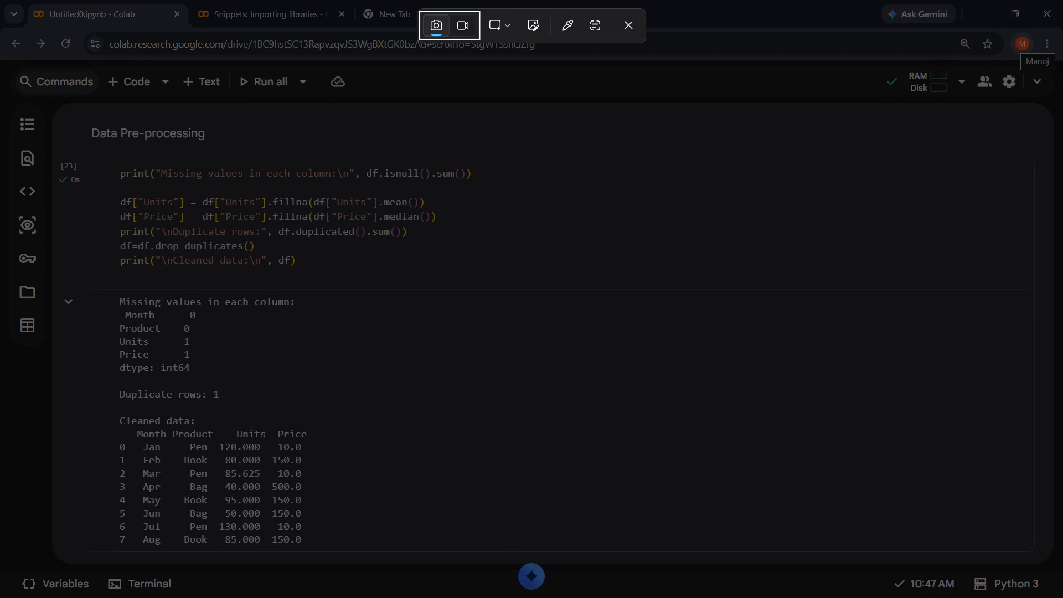
drag(0, 33, 765, 437)
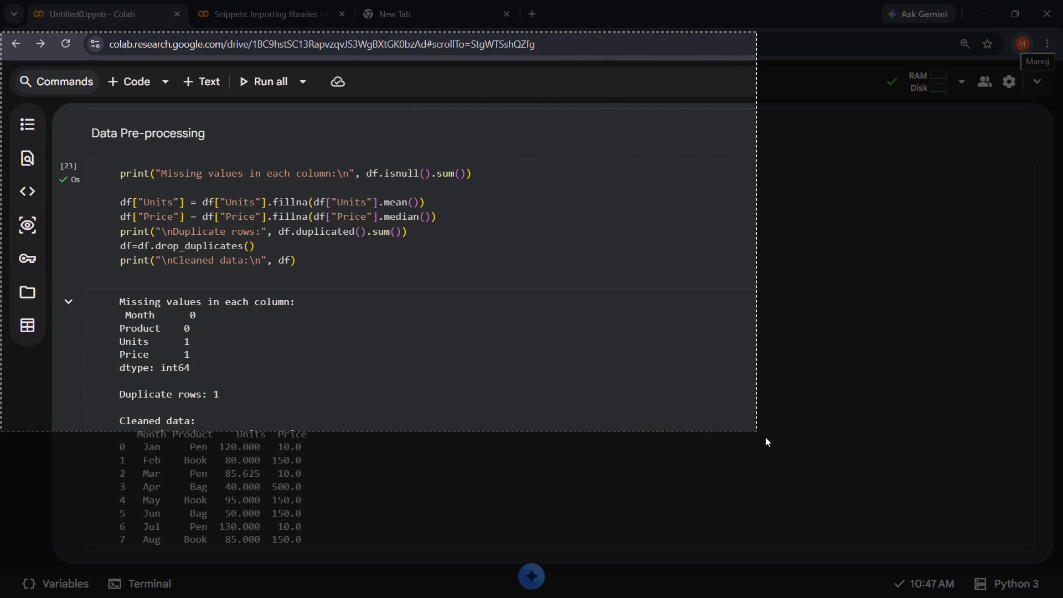
drag(765, 437, 1010, 597)
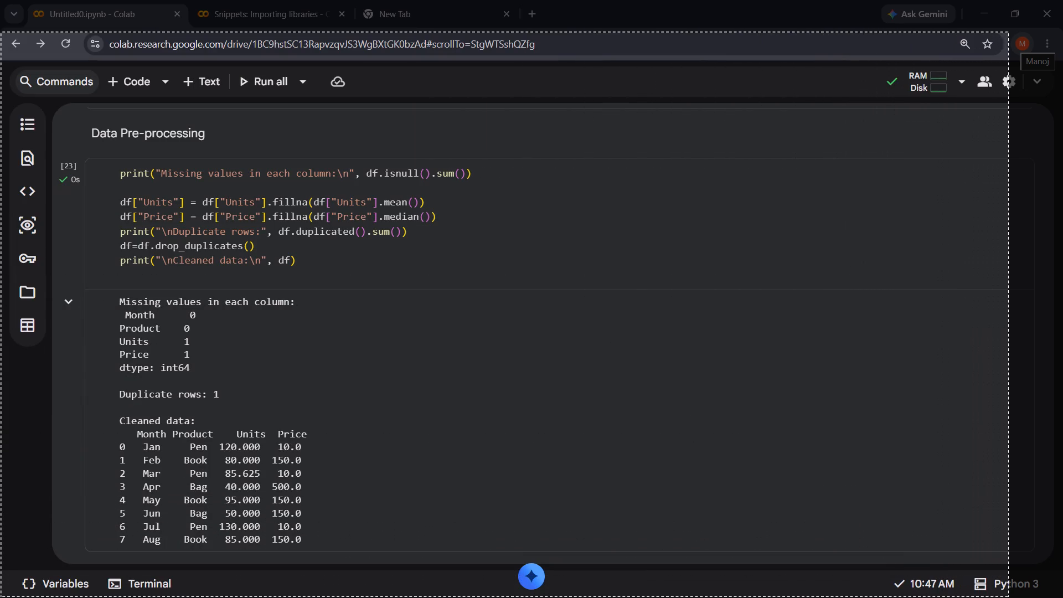
drag(1010, 597, 1062, 573)
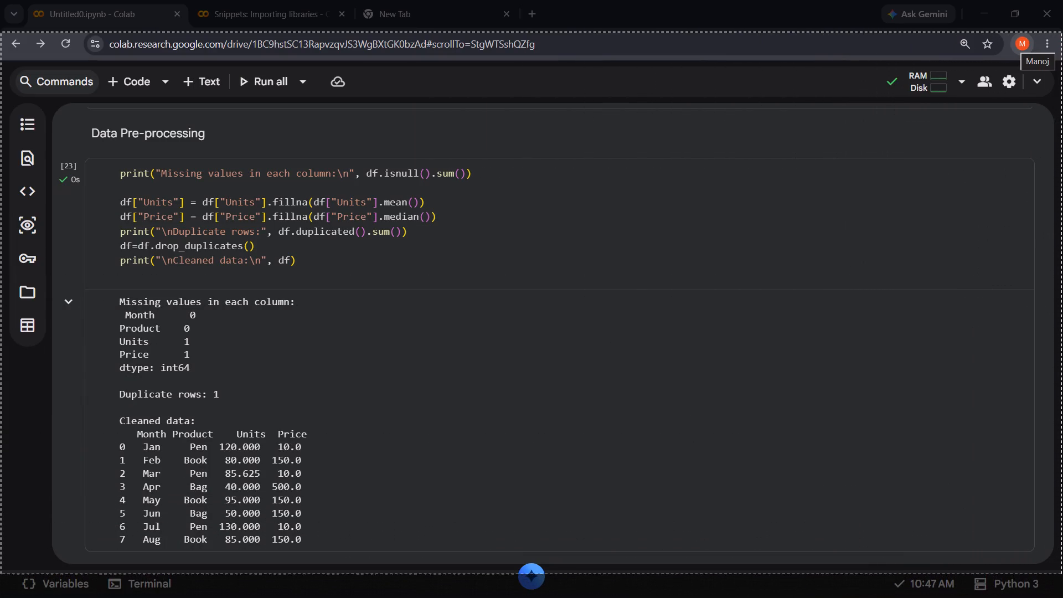
drag(1062, 573, 1062, 570)
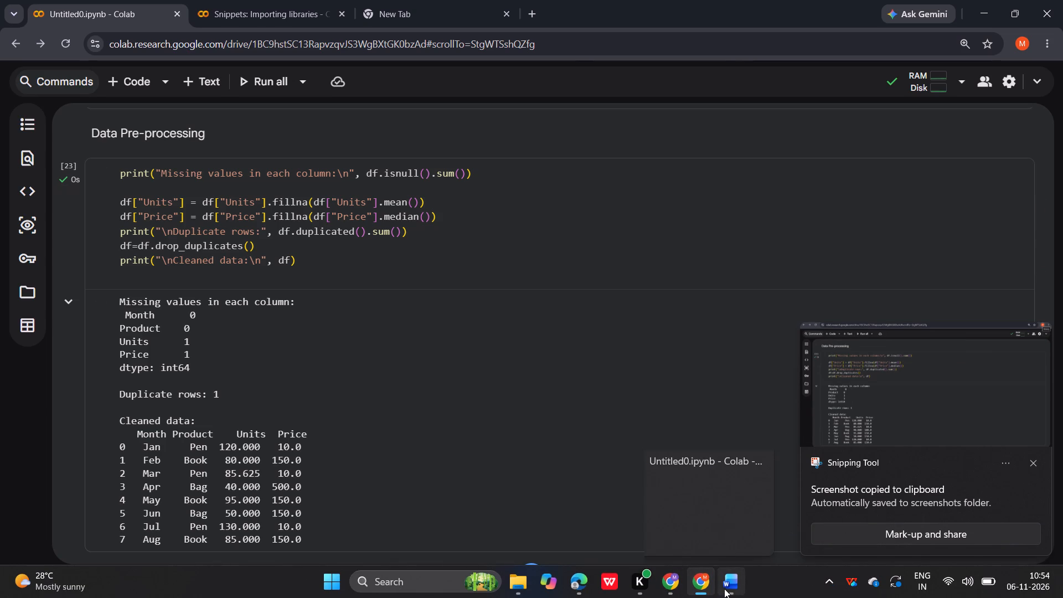
Return to the Word report and enter the numbered heading "2. Data pre-processing" at the top of page 2.
click(731, 514)
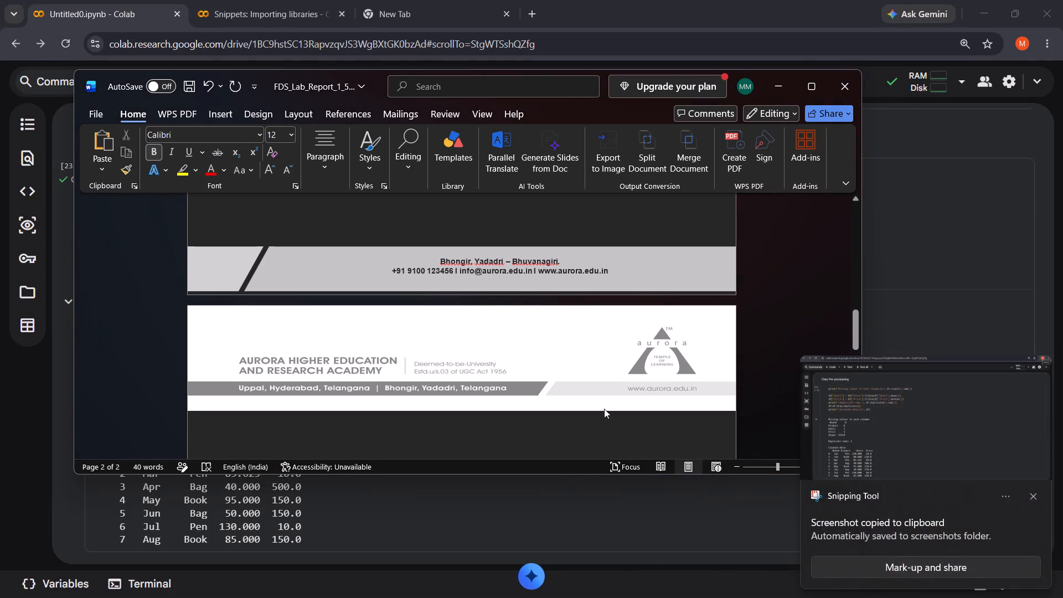
text(2.)
key(space)
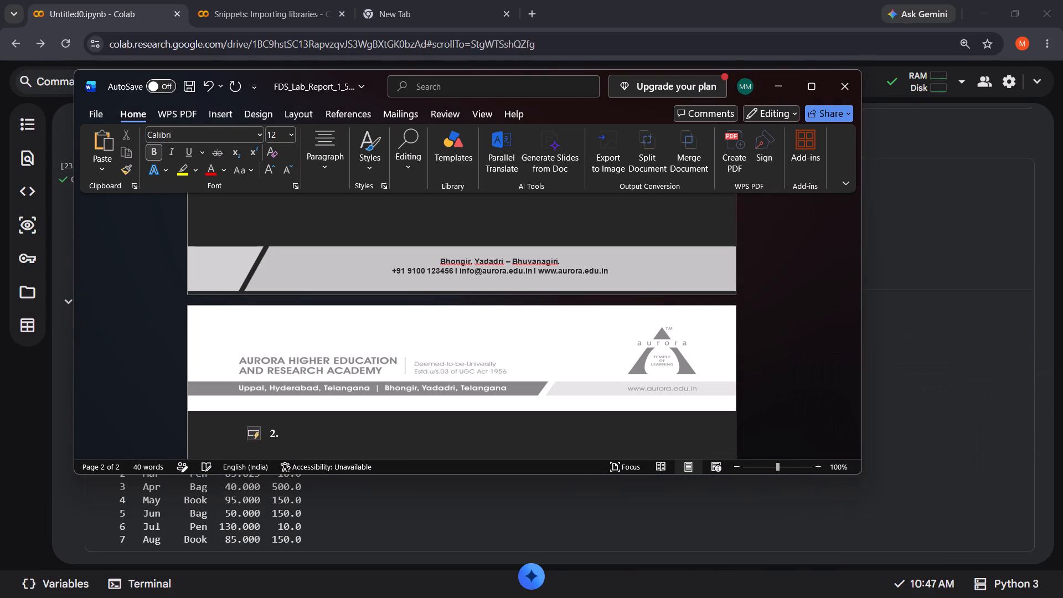
text(dat6a)
key(BackSpace)
key(BackSpace)
text(a pre-processing)
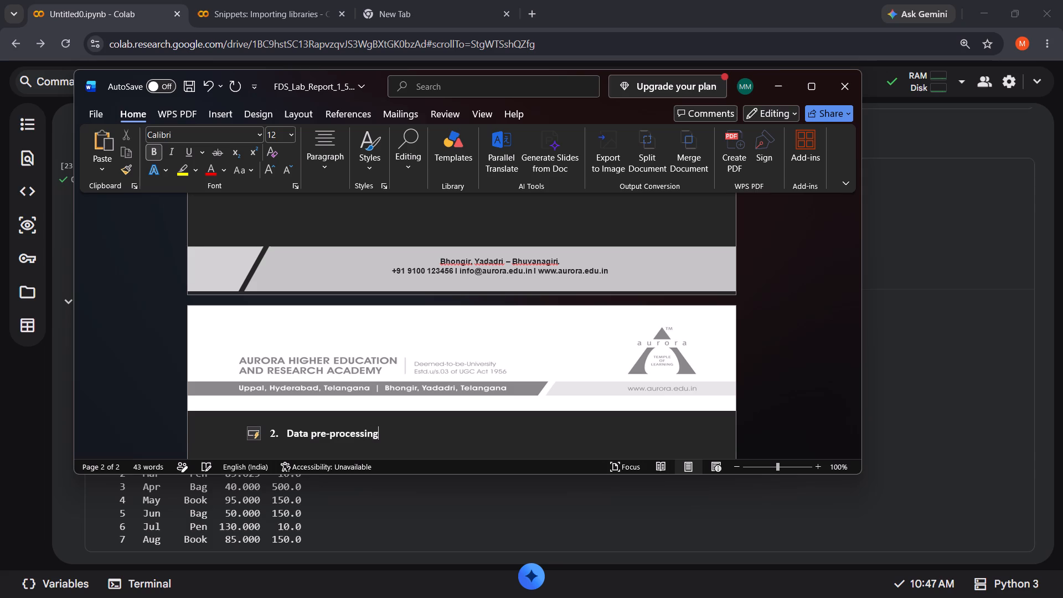
key(space)
Add an unnumbered line under the "Data pre-processing" heading and paste the captured notebook screenshot there.
key(Return)
key(BackSpace)
key(BackSpace)
key(BackSpace)
scroll(604, 409, down, 1)
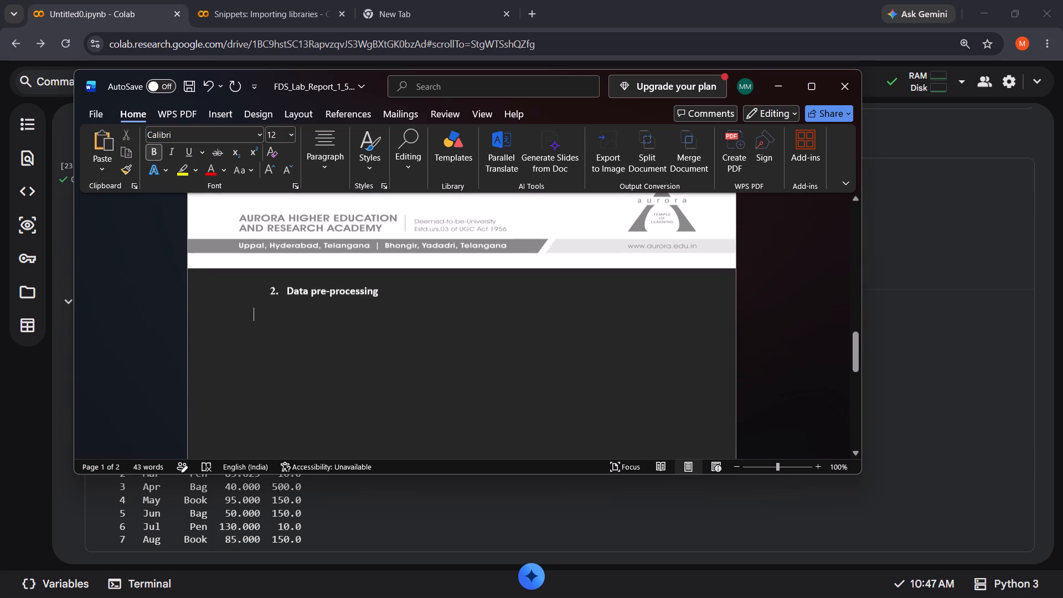
key(BackSpace)
key(ctrl+v)
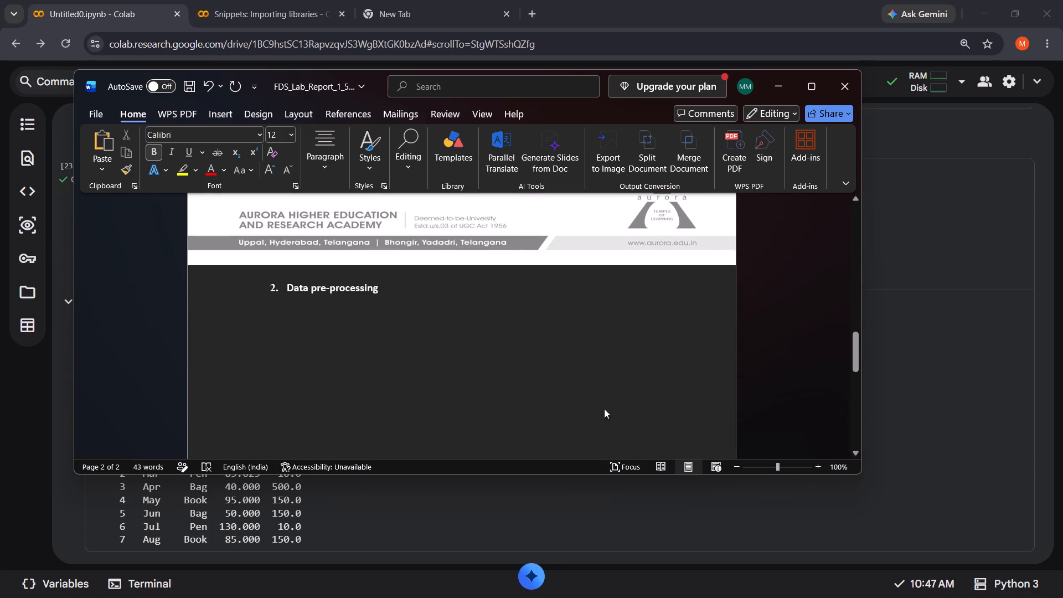
Enlarge the pasted pre-processing screenshot slightly in proportion so that it nearly reaches the page's right edge.
click(411, 313)
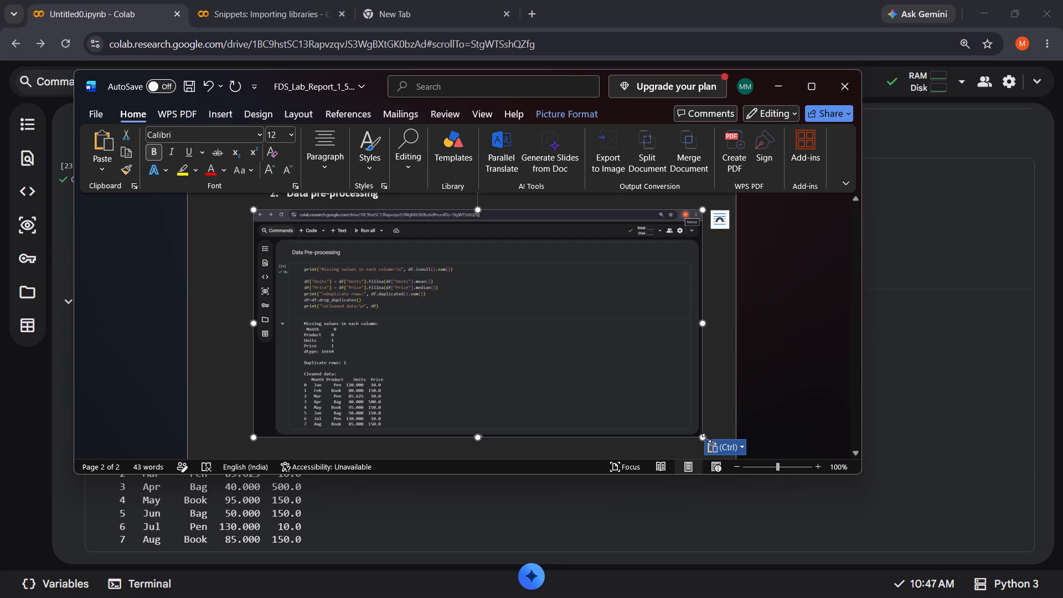
drag(703, 434, 720, 451)
Add two new lines below the pre-processing screenshot on page 2.
scroll(720, 451, down, 1)
click(719, 374)
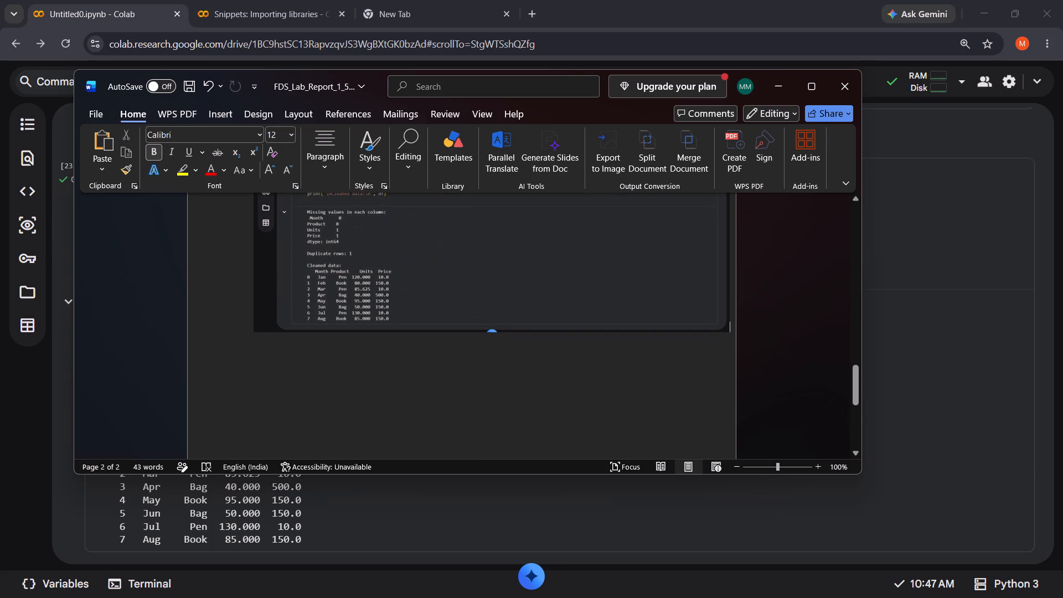
key(Return)
key(Return)
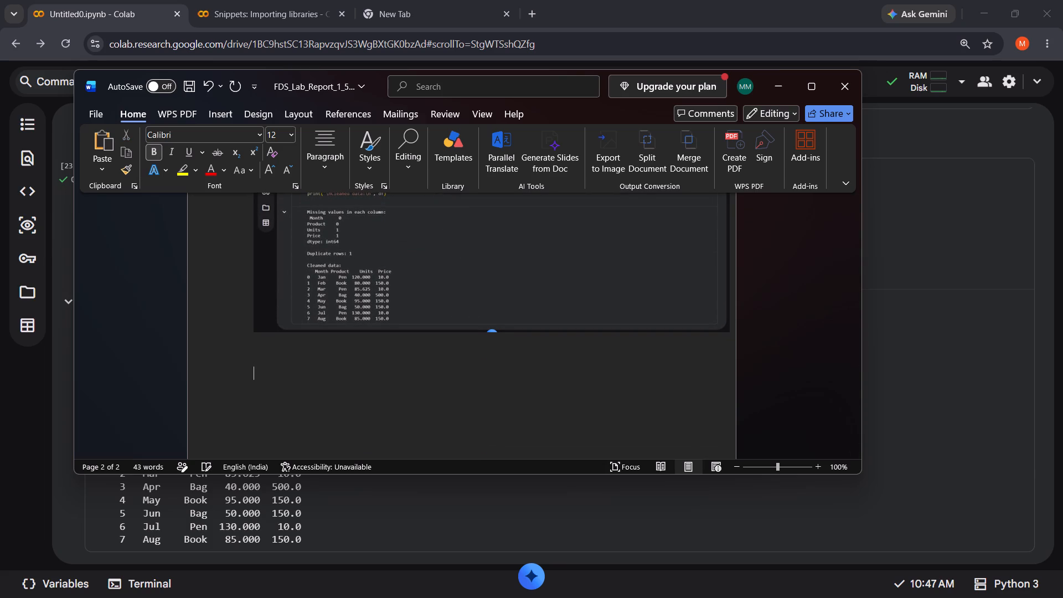
Switch to the Colab notebook and capture a full-width screenshot of the "Feature engineering creating the new column" section with its code and output table.
click(714, 594)
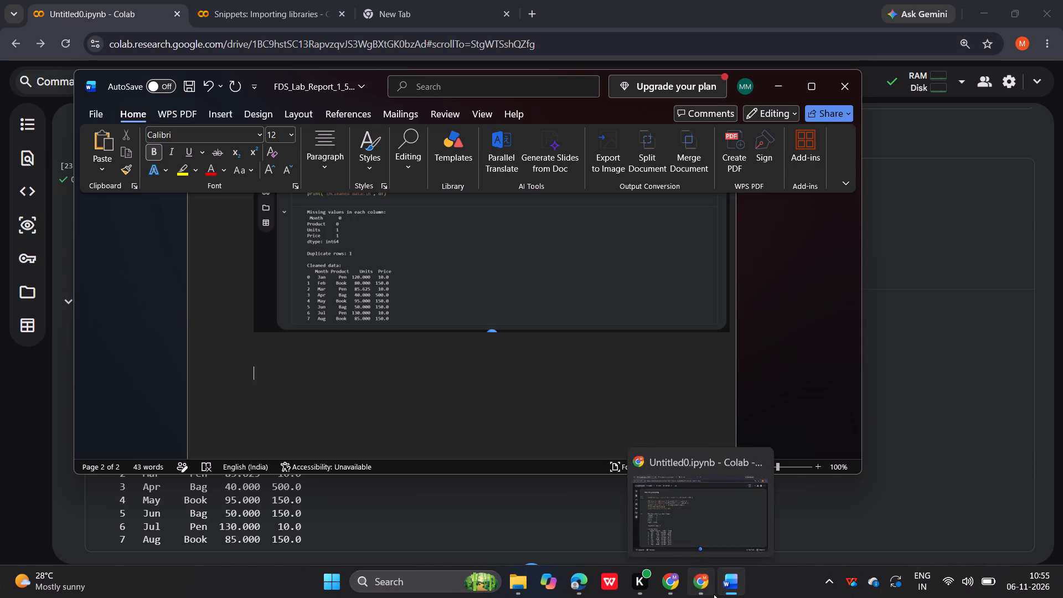
scroll(478, 386, down, 6)
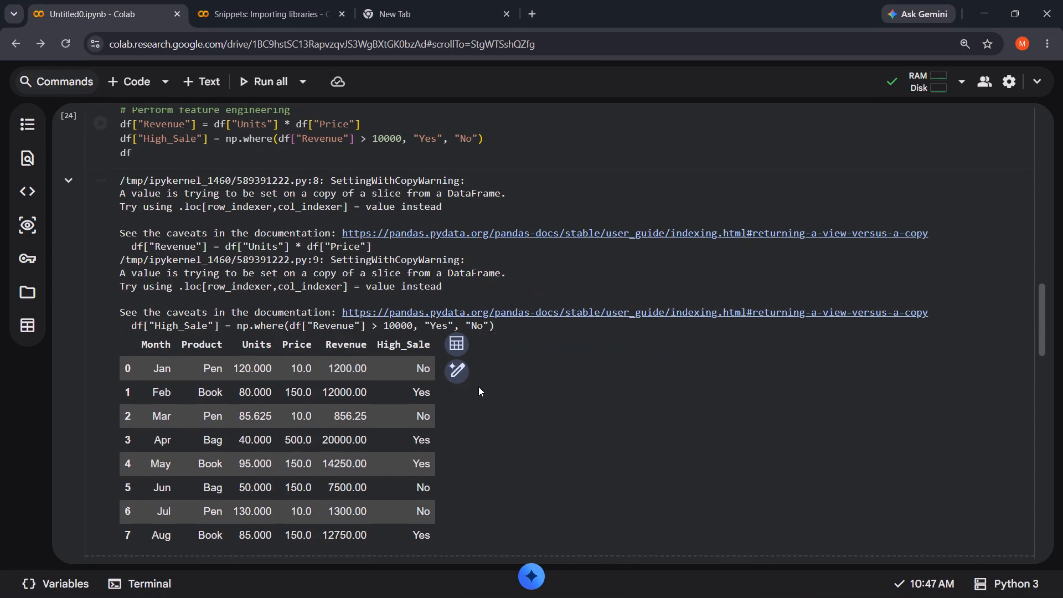
scroll(478, 386, up, 1)
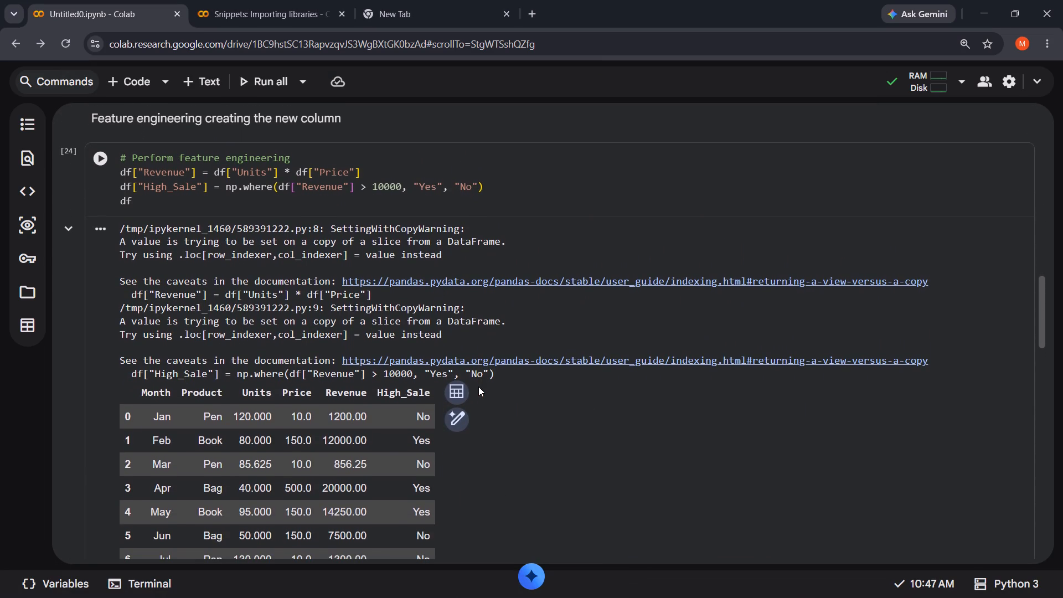
scroll(478, 386, up, 3)
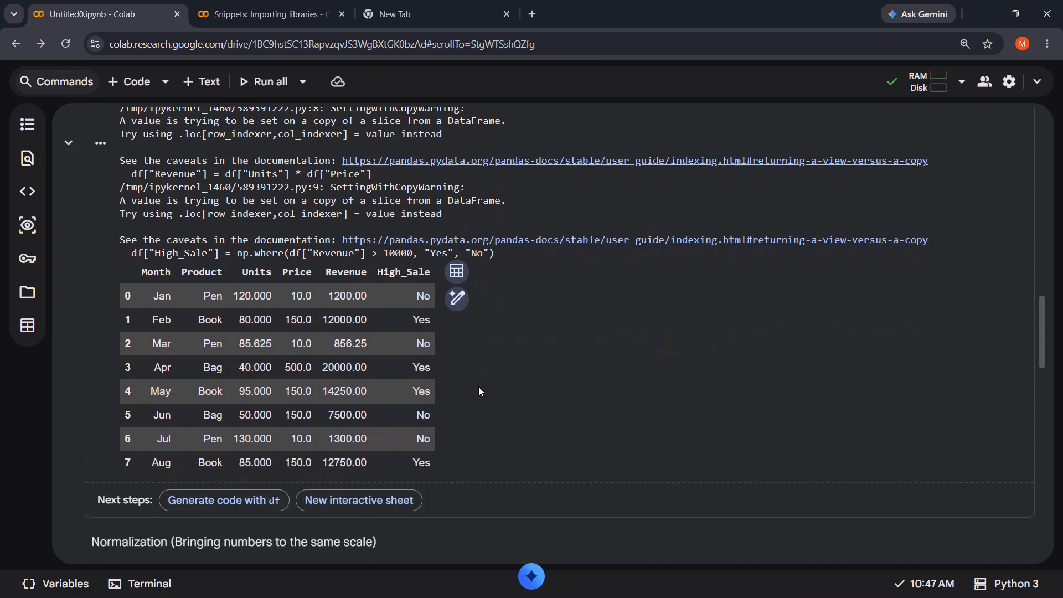
scroll(478, 386, up, 1)
key(ctrl+minus)
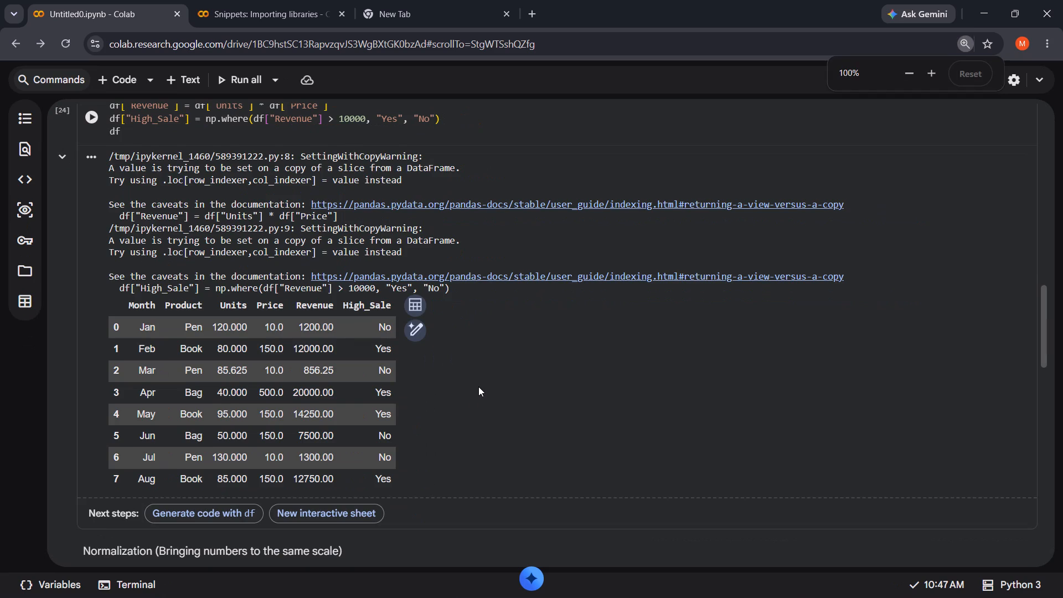
scroll(478, 386, up, 1)
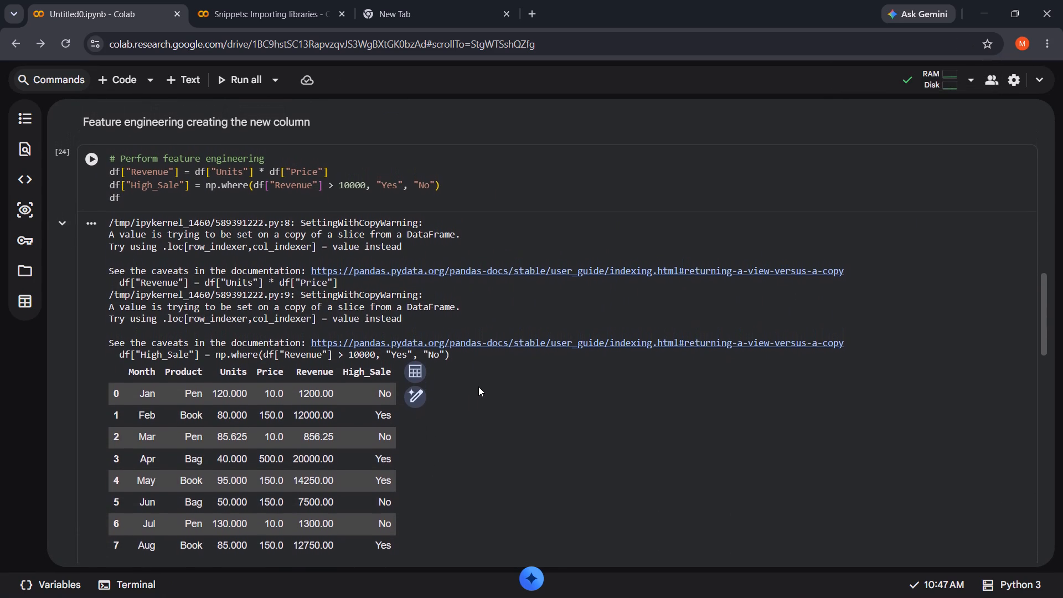
scroll(478, 386, up, 2)
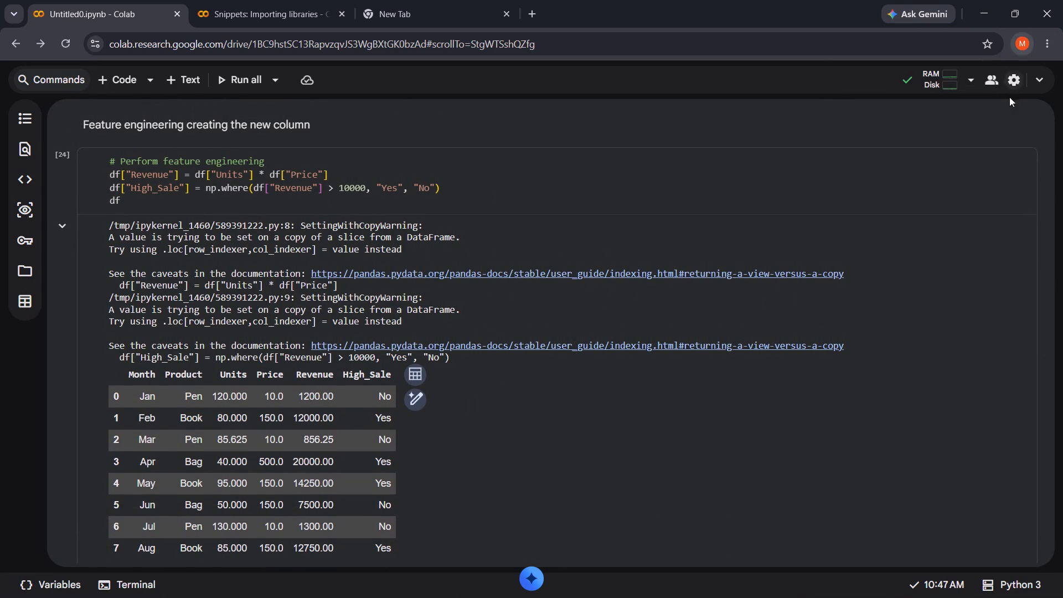
key(Print)
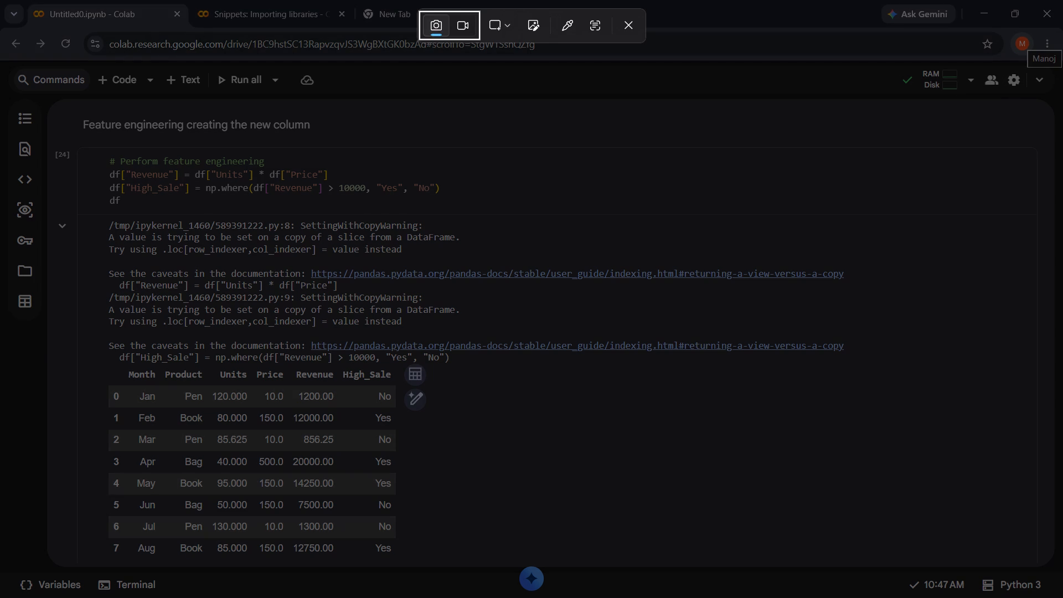
drag(0, 33, 1062, 570)
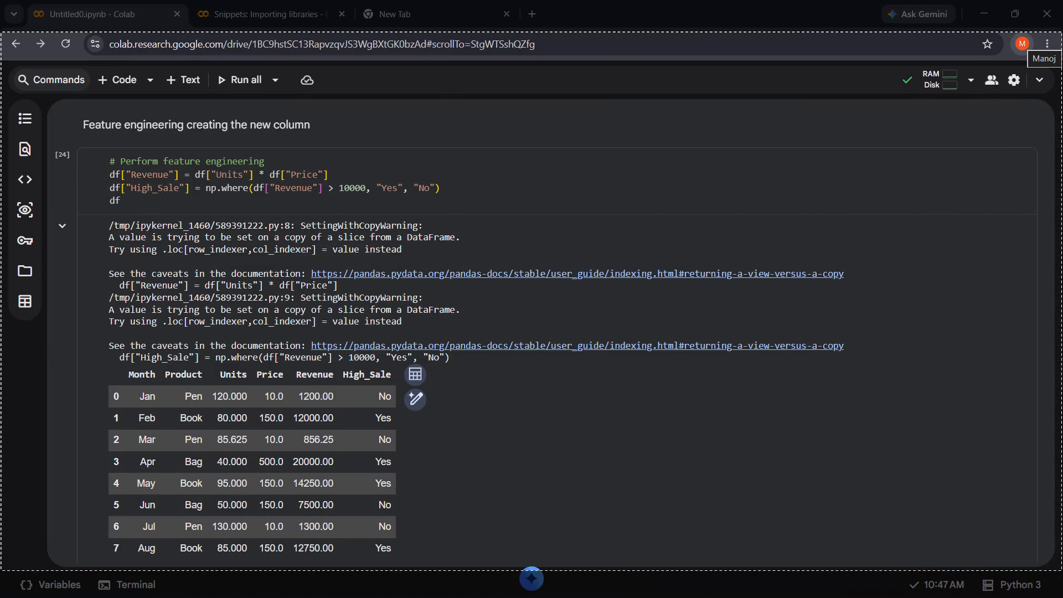
drag(1062, 570, 1062, 570)
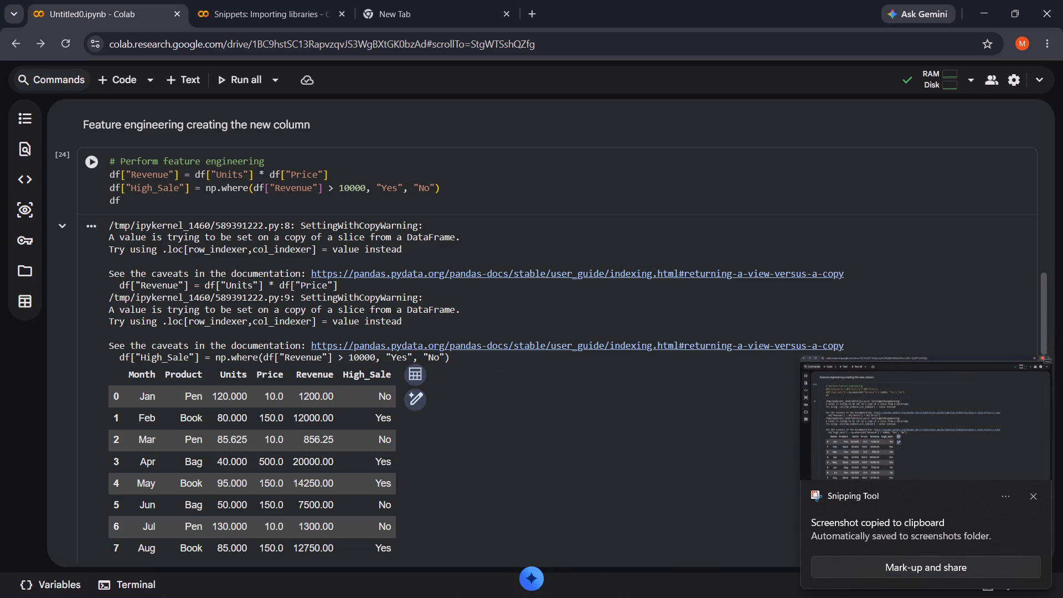
Copy the notebook heading text "Feature engineering creating the new column" and switch back to the Word report.
click(87, 121)
drag(85, 121, 321, 121)
key(ctrl+c)
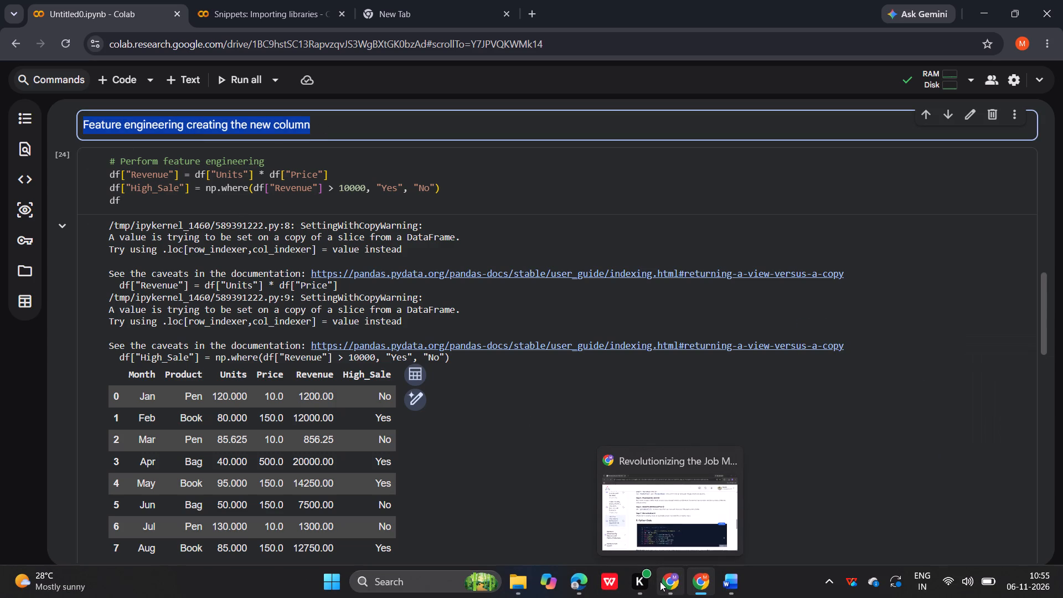
click(719, 524)
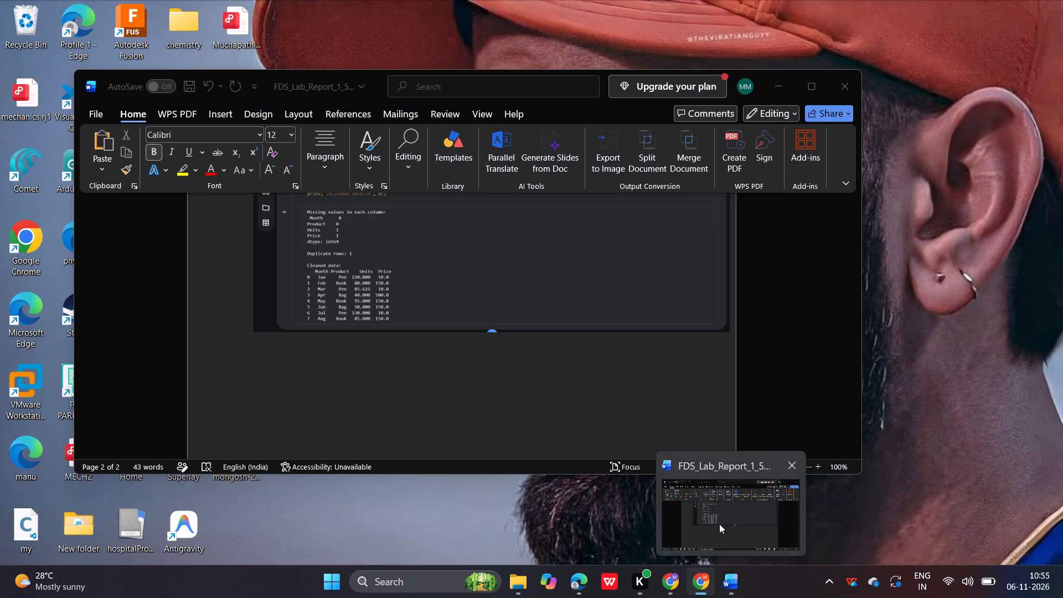
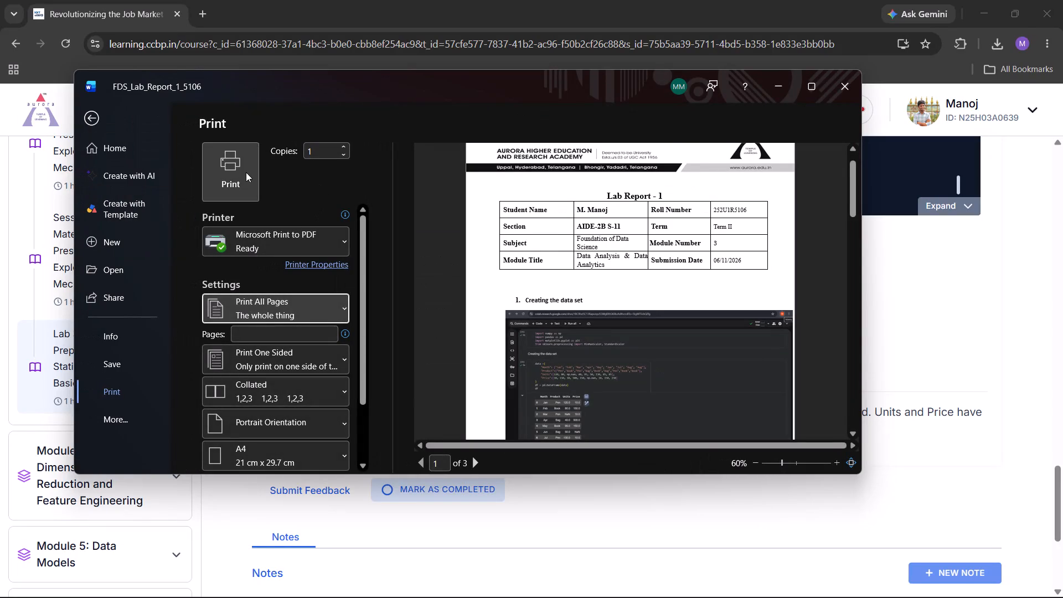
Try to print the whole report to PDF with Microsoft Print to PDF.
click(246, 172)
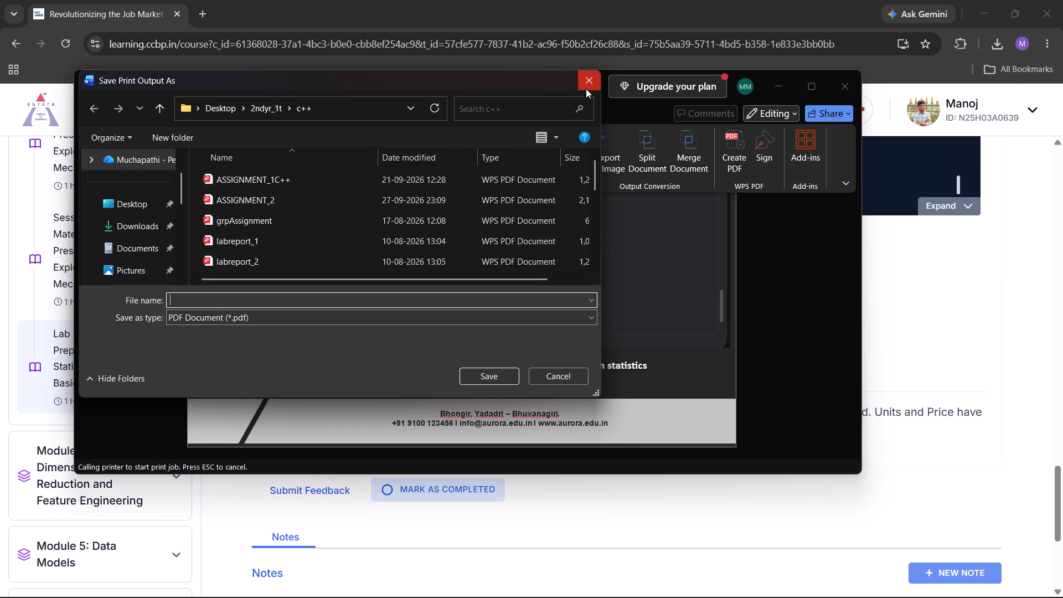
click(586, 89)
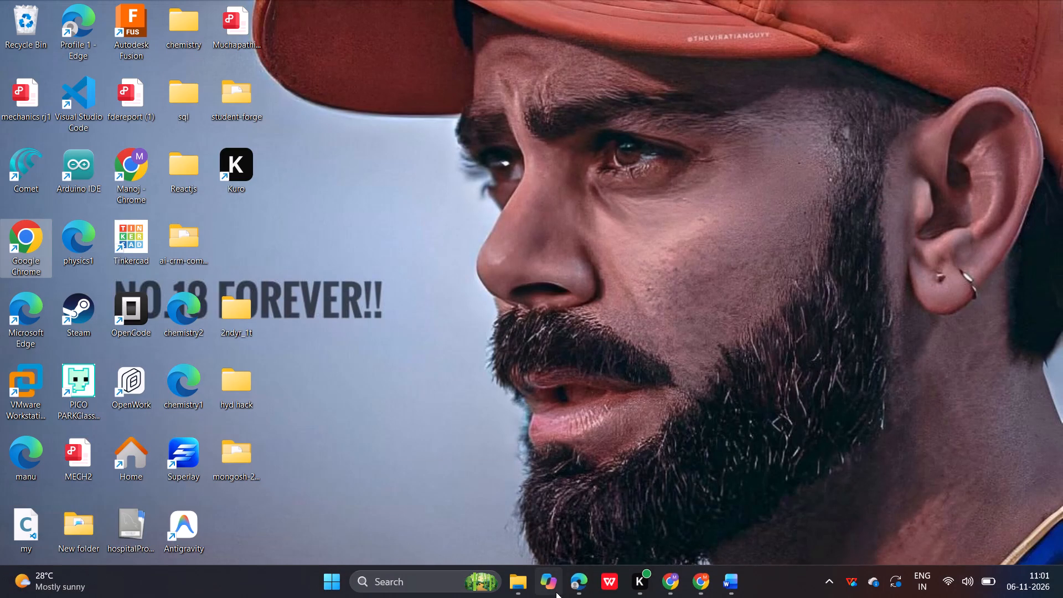
Switch to File Explorer and create a folder named "2ndyr_II term" on the Desktop.
click(515, 586)
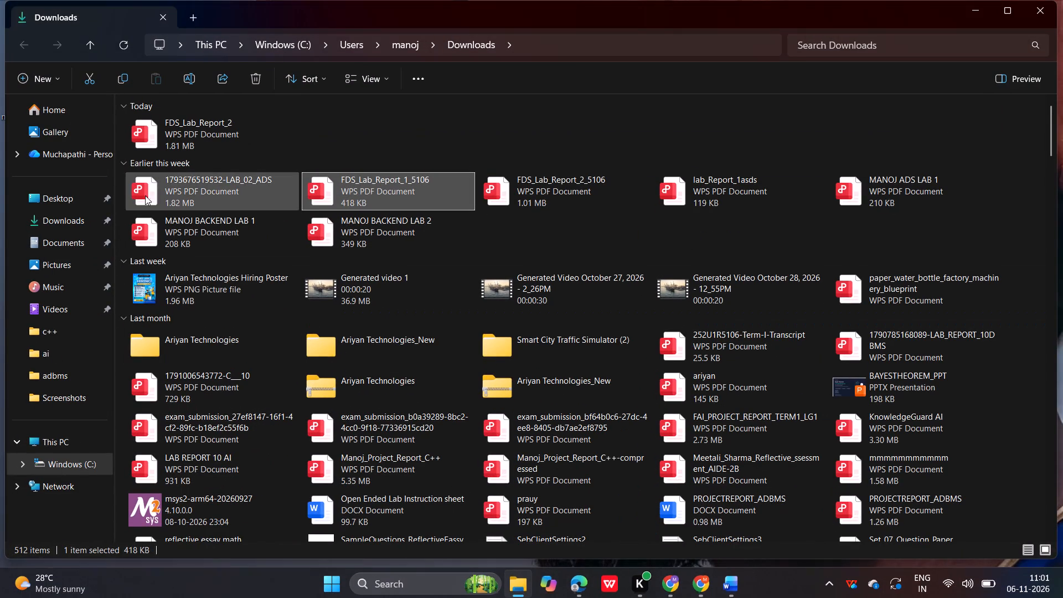
click(95, 204)
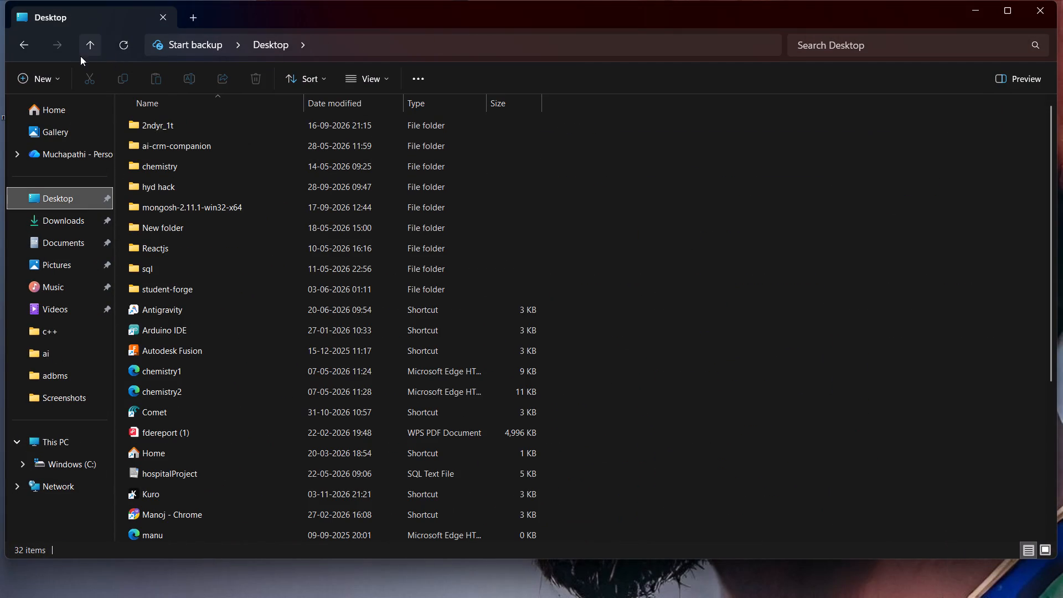
click(39, 83)
click(133, 109)
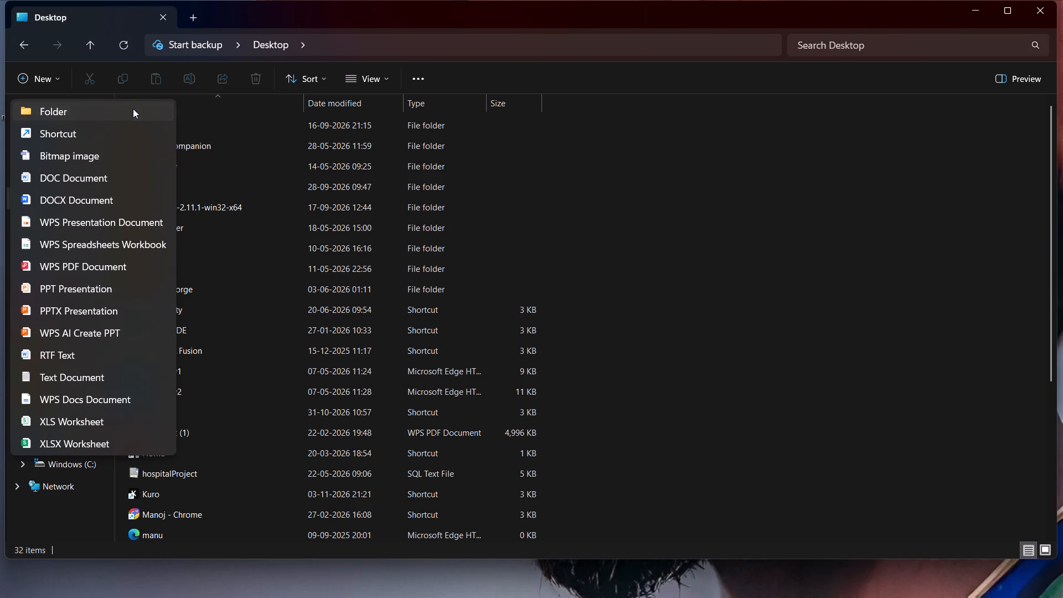
key(BackSpace)
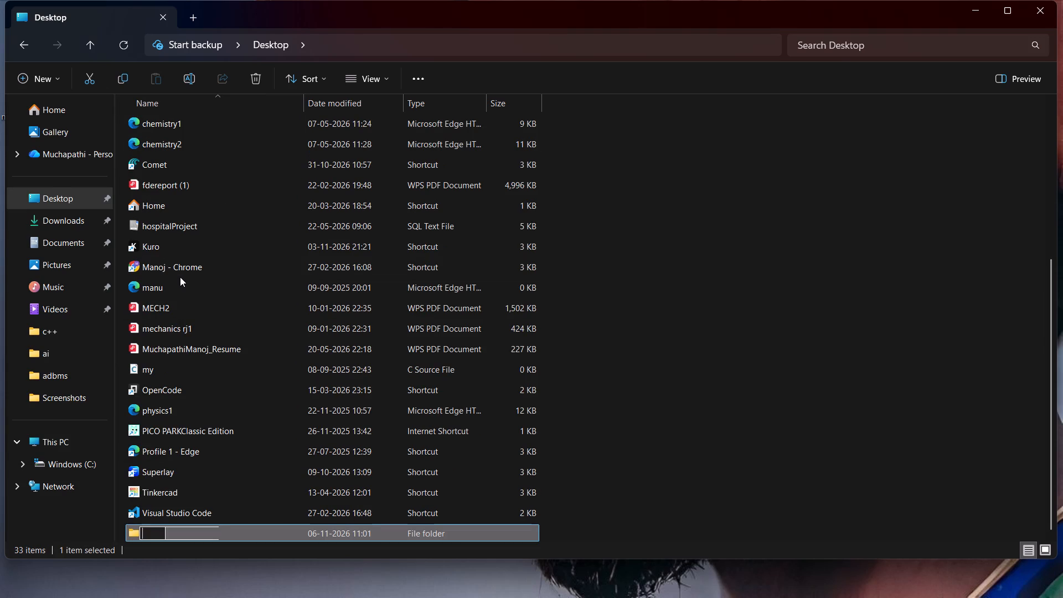
text(2nd)
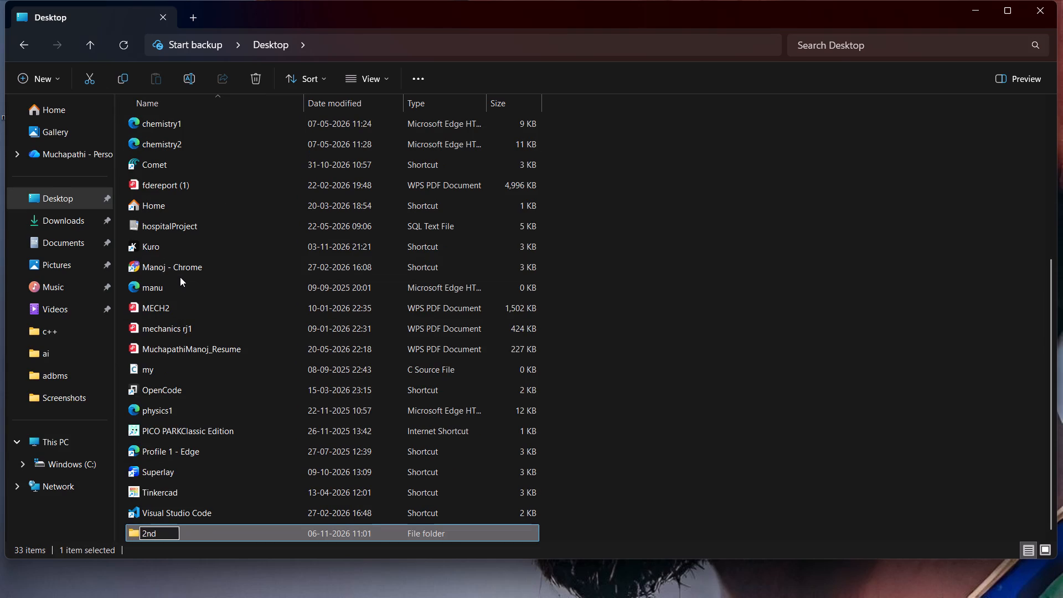
text(yr)
key(shift+underscore)
text(11)
key(BackSpace)
key(BackSpace)
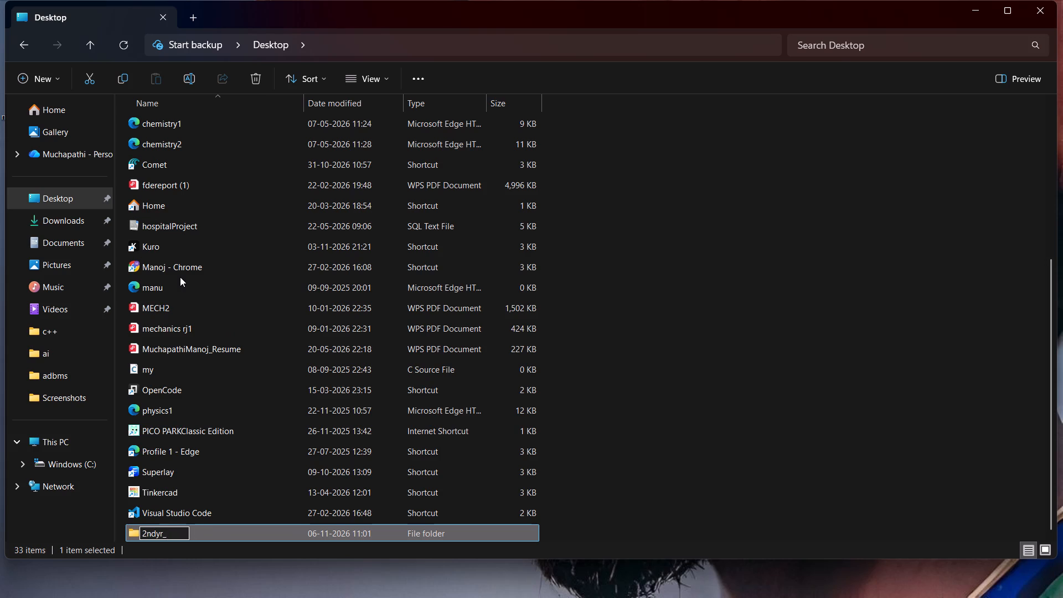
text(II)
key(space)
text(term)
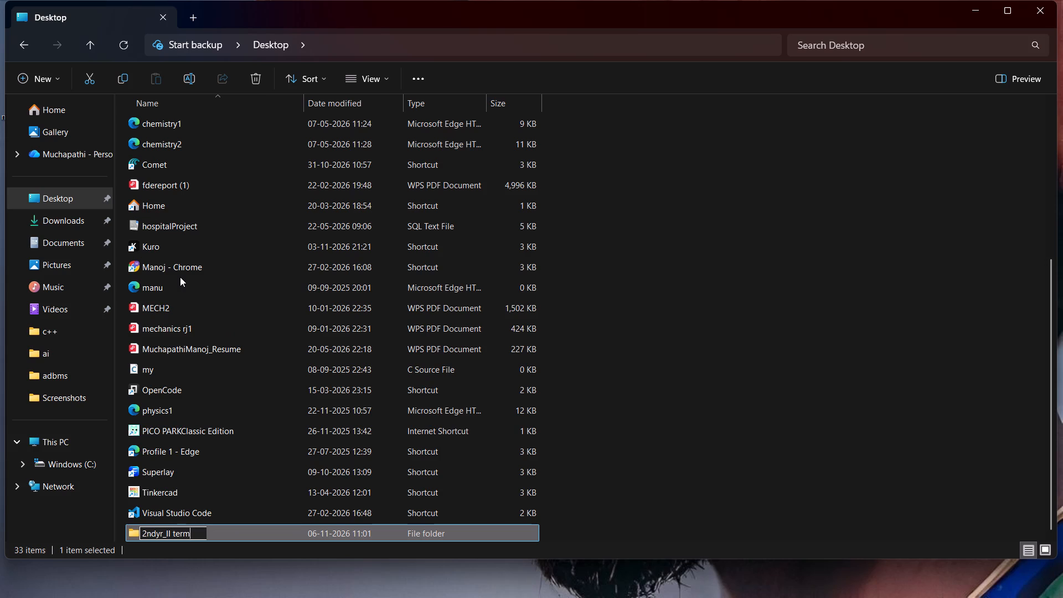
key(Return)
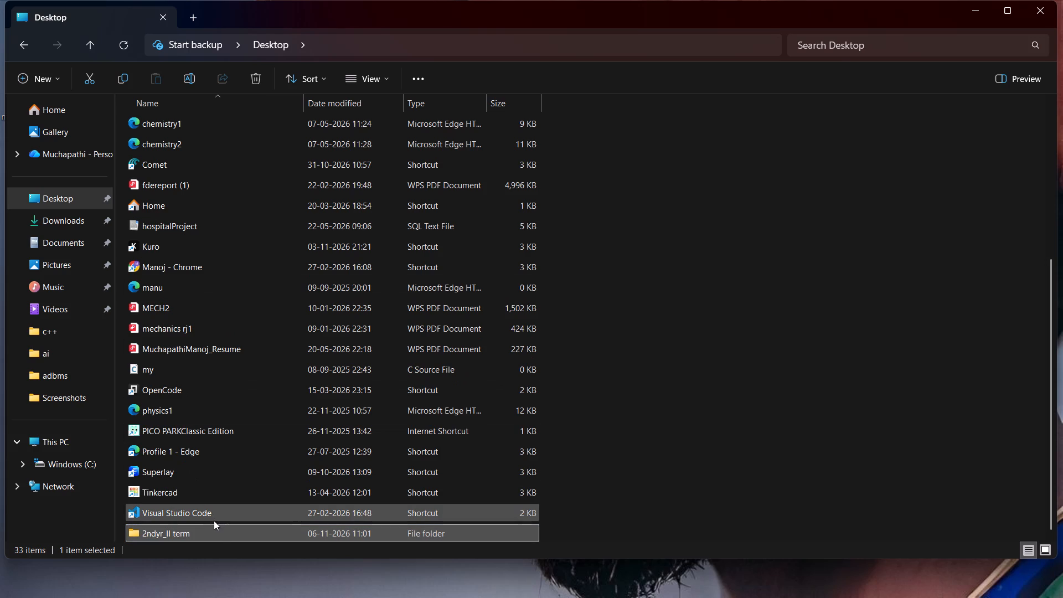
Create a subfolder named "fds" inside the "2ndyr_II term" folder.
double_click(218, 532)
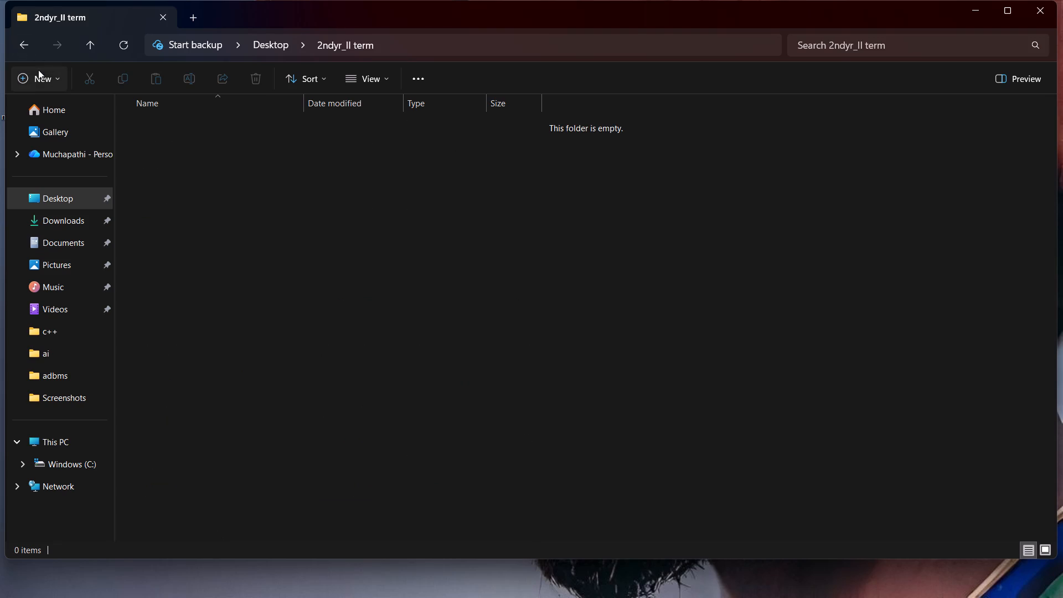
click(38, 77)
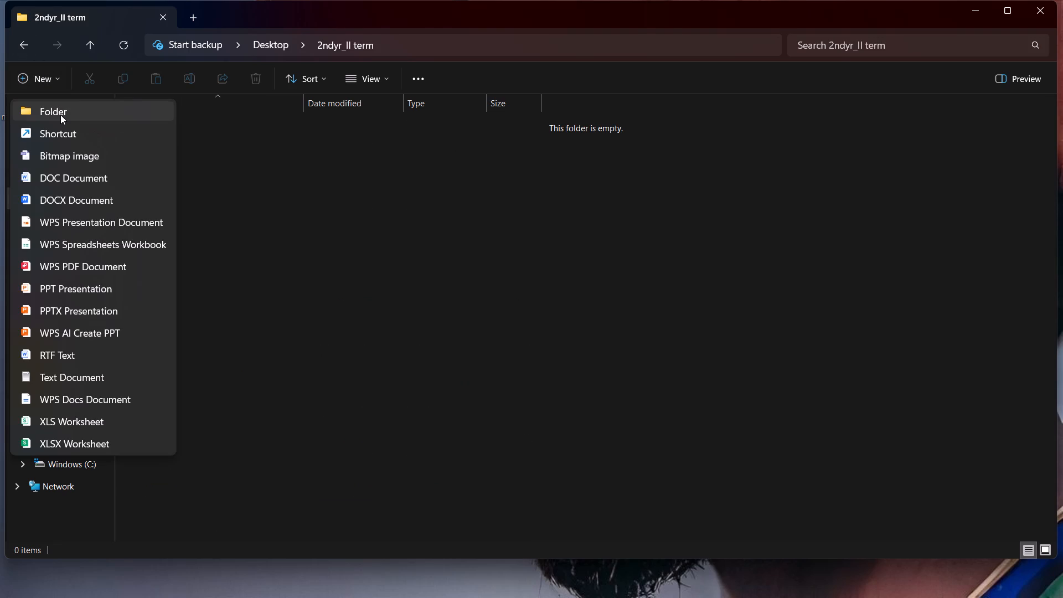
click(60, 115)
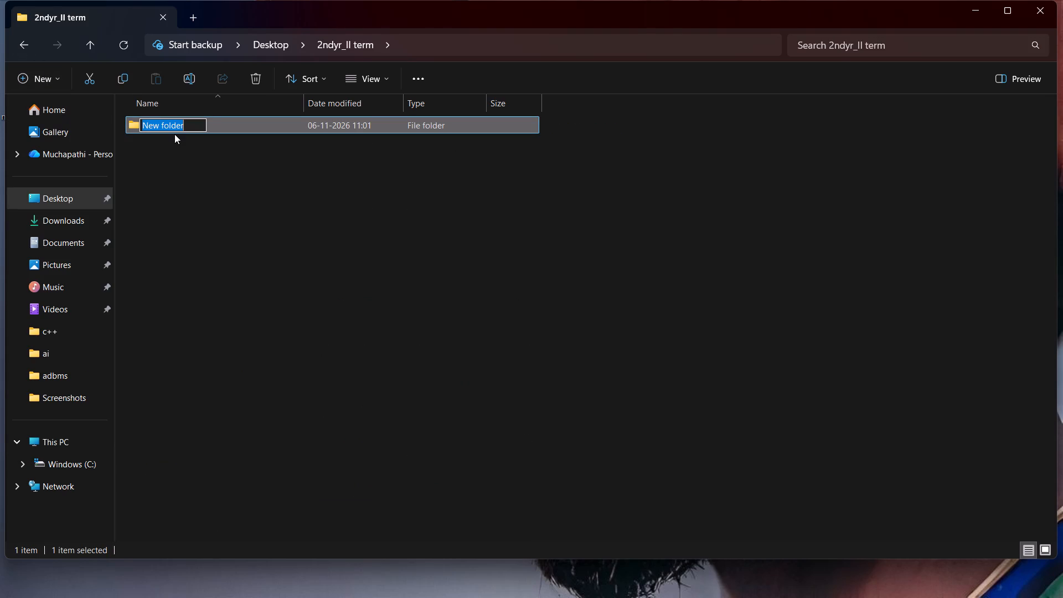
key(BackSpace)
text(fds)
key(Return)
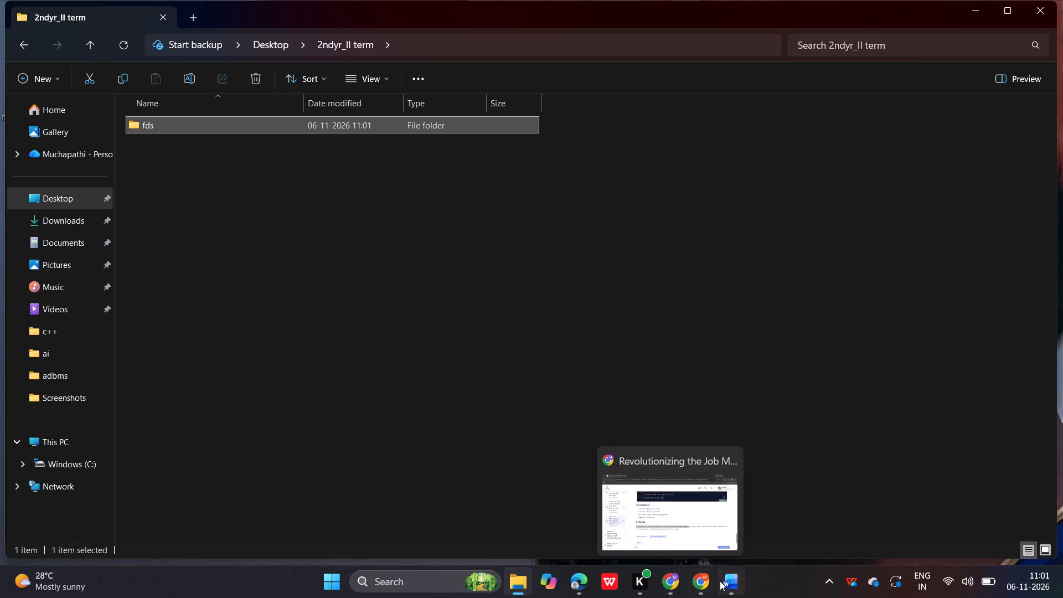
Switch back to the Word report and print it to PDF as "Labreport_3" in the Desktop folder 2ndyr_II term > fds.
click(718, 543)
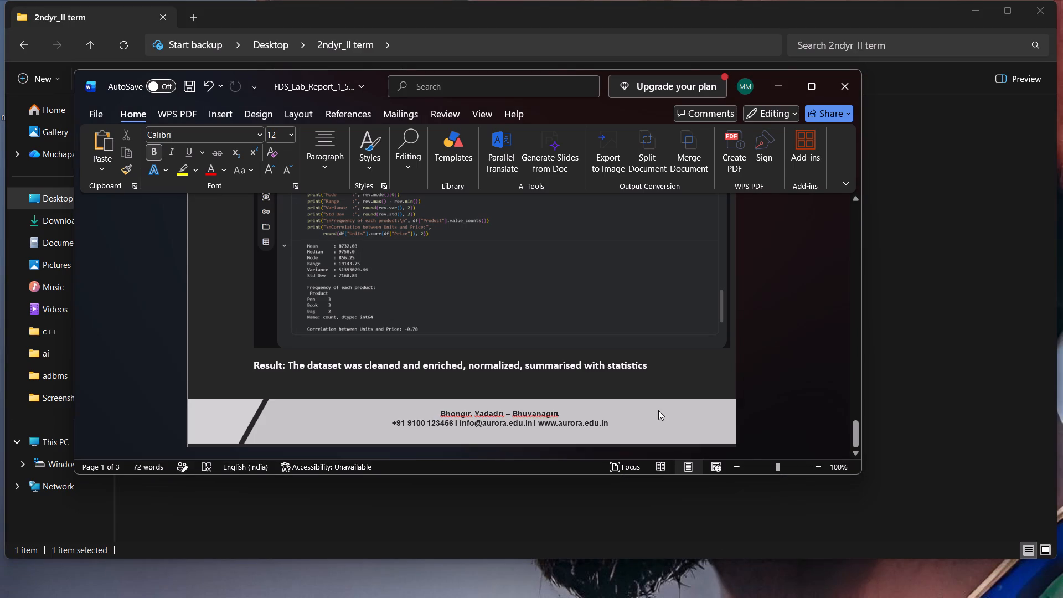
key(ctrl+p)
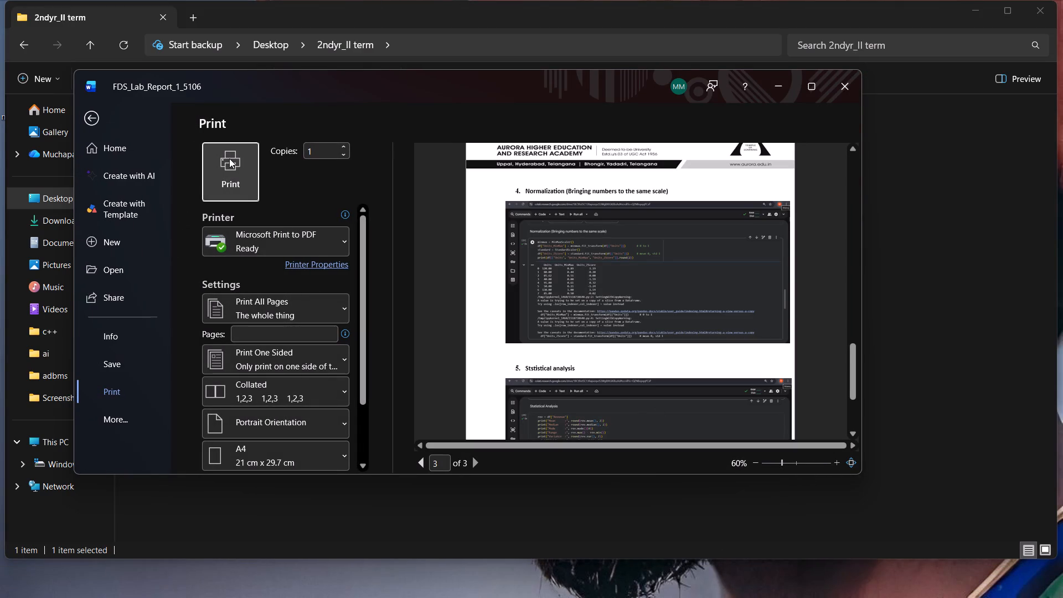
click(229, 158)
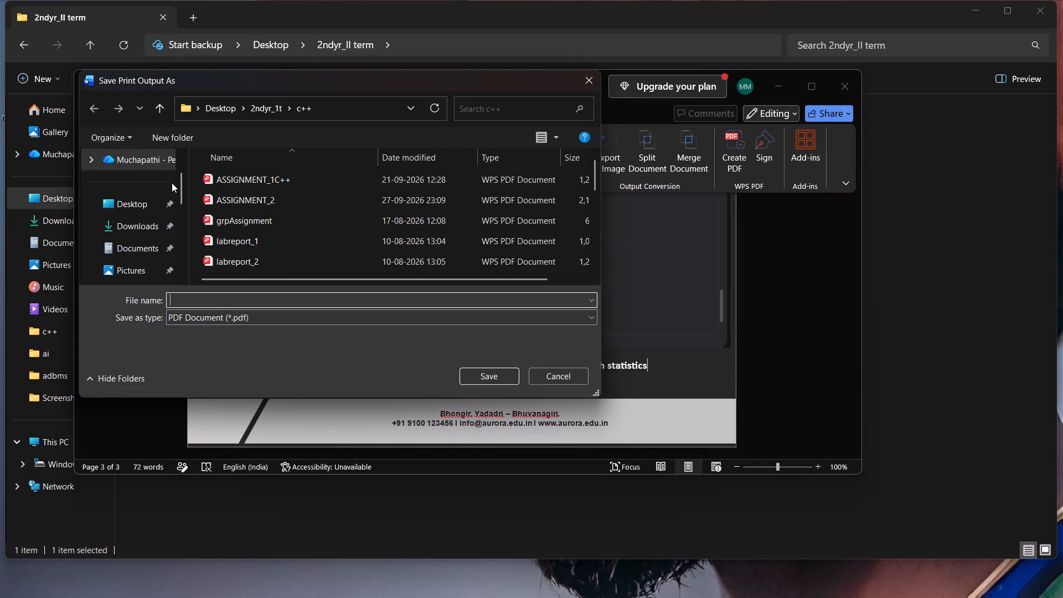
click(148, 202)
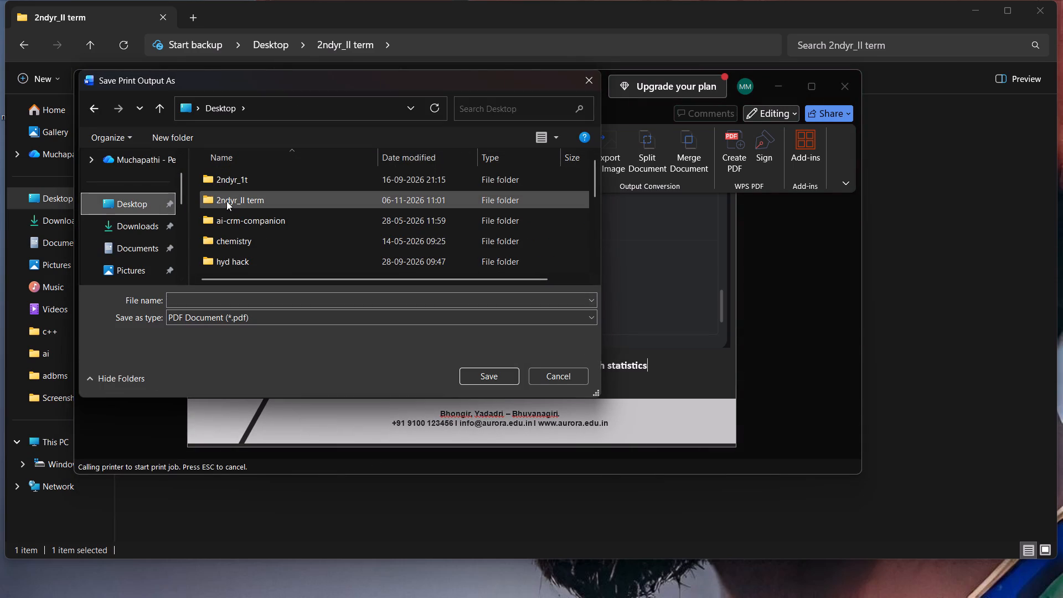
double_click(226, 201)
double_click(231, 188)
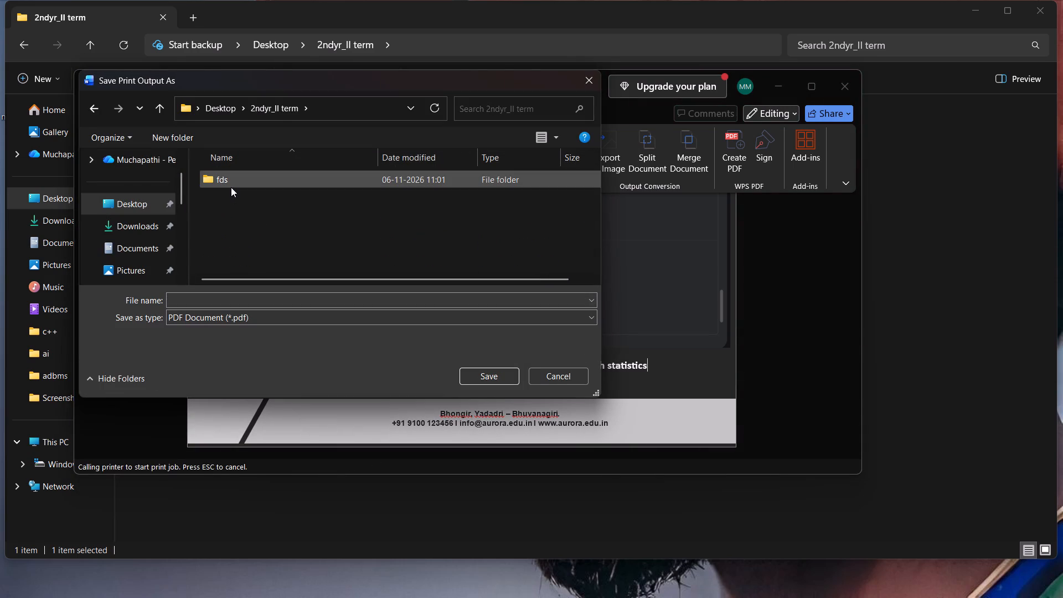
double_click(231, 187)
click(241, 214)
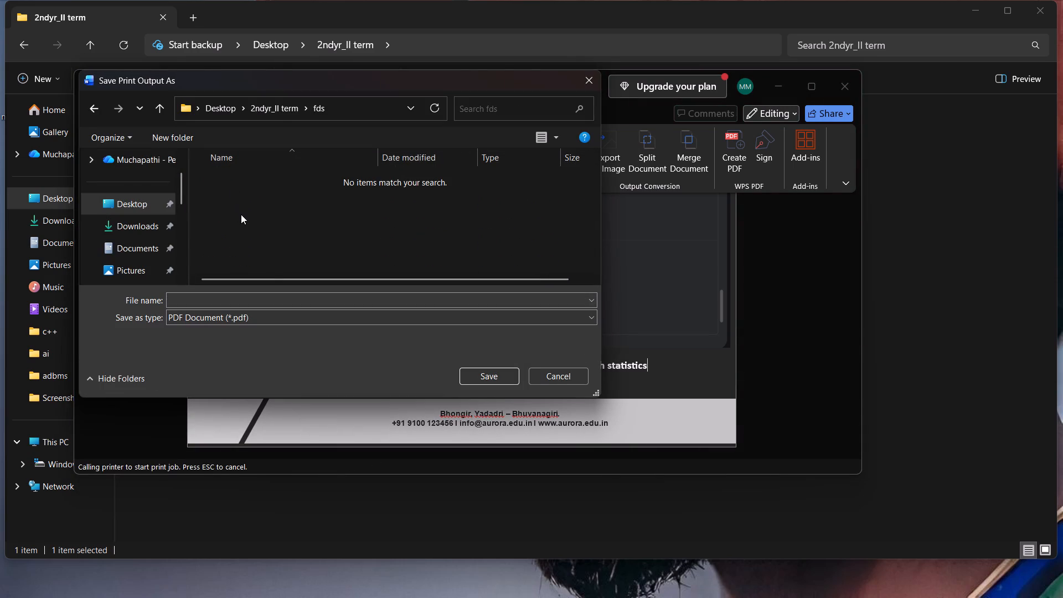
click(295, 299)
text(Lab)
text(report)
text(_3)
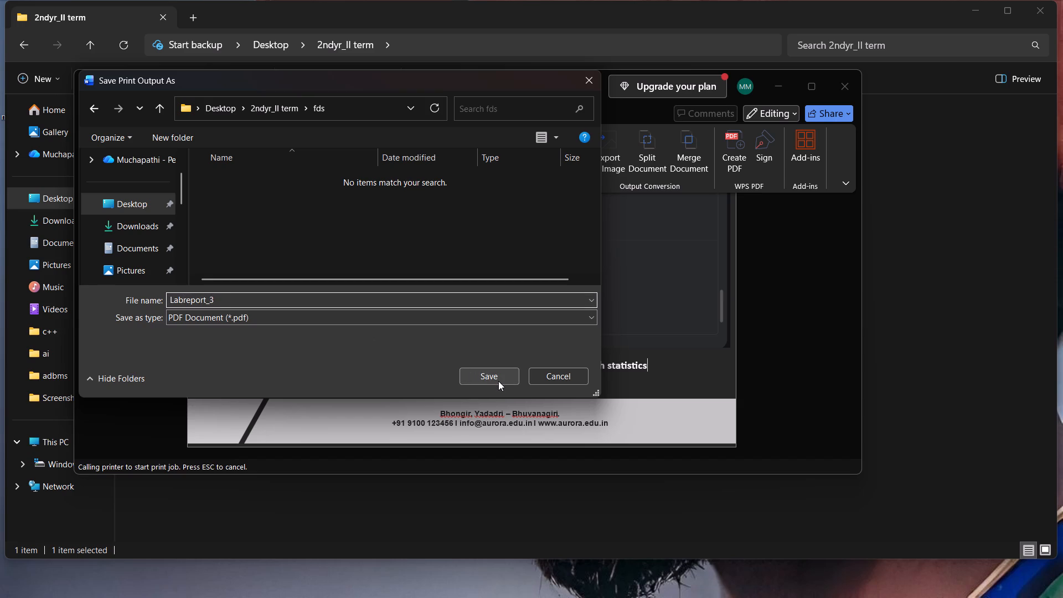
click(498, 381)
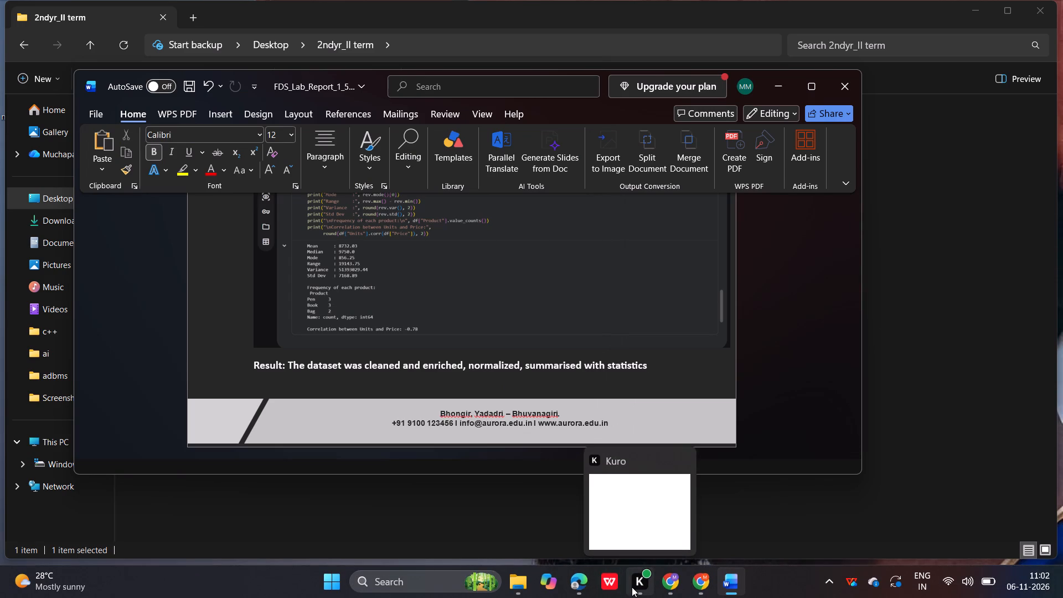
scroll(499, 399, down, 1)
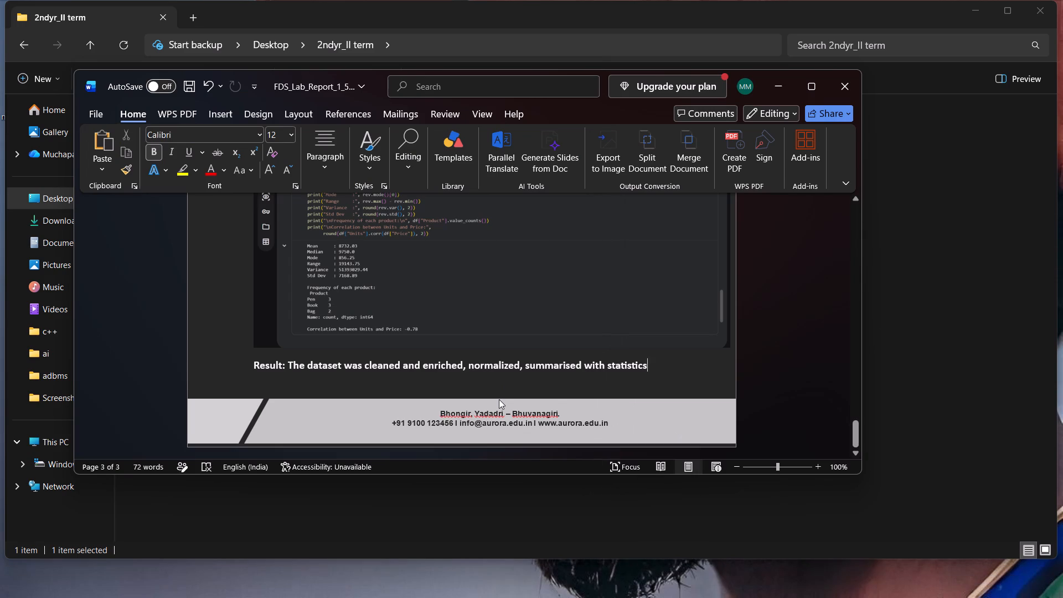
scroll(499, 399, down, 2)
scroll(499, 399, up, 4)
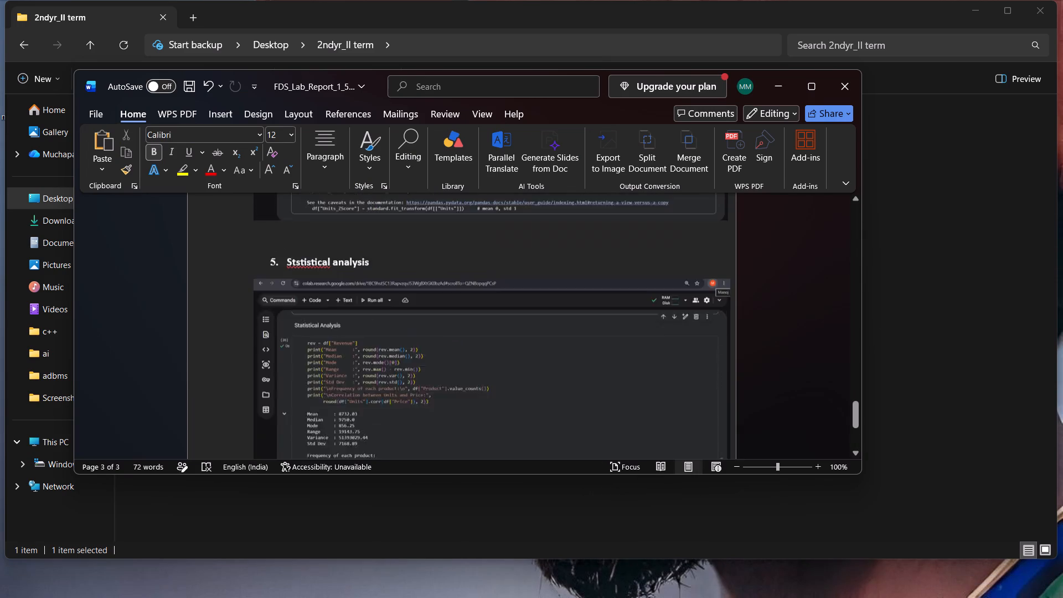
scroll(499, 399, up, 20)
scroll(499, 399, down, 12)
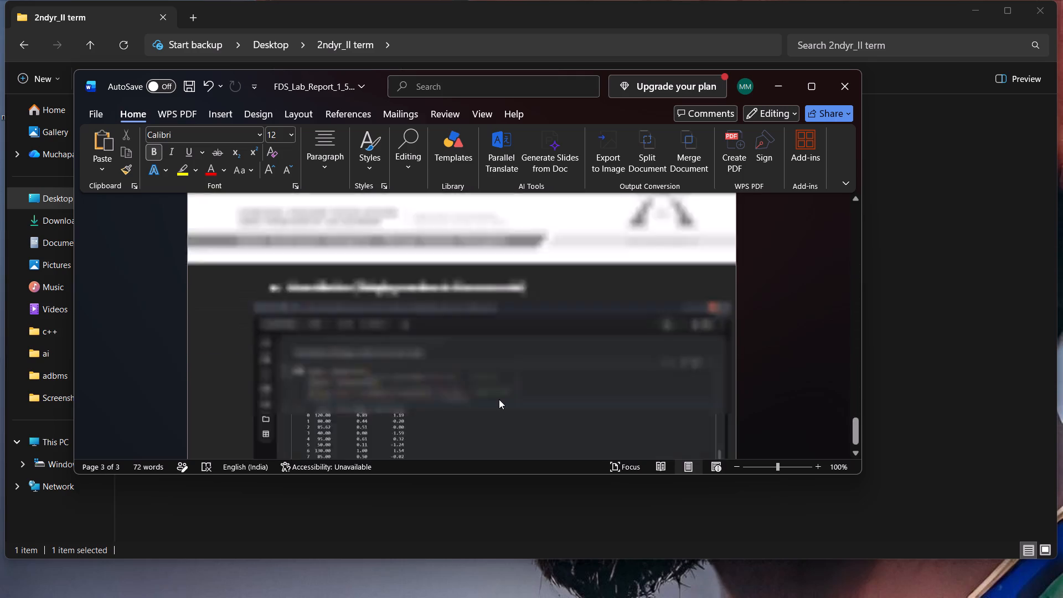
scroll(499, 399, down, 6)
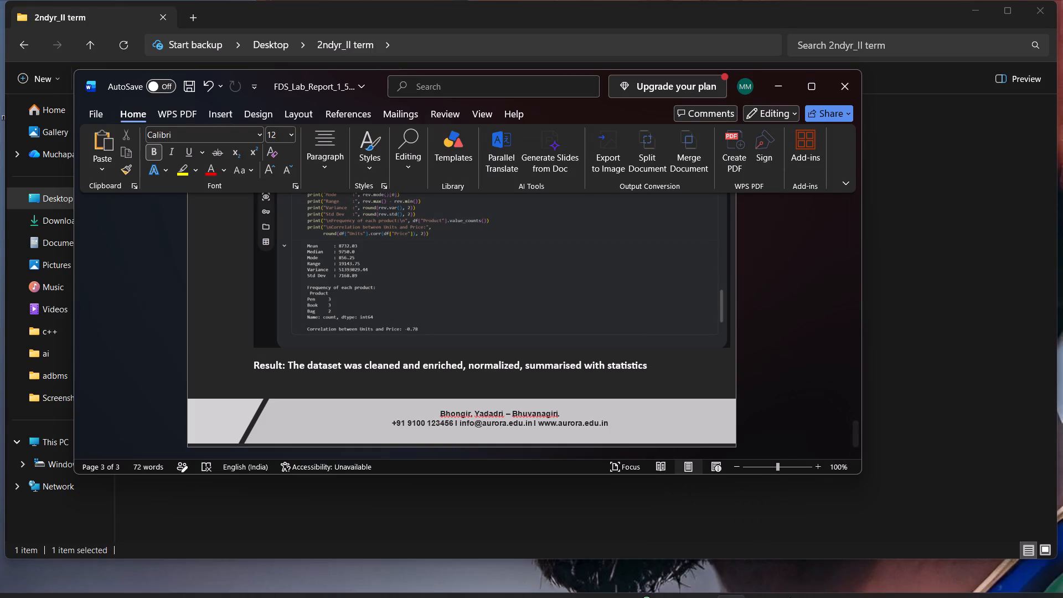
Open the Labreport_3 PDF from the fds folder, review its pages through to the final result line, and close the viewer.
click(519, 583)
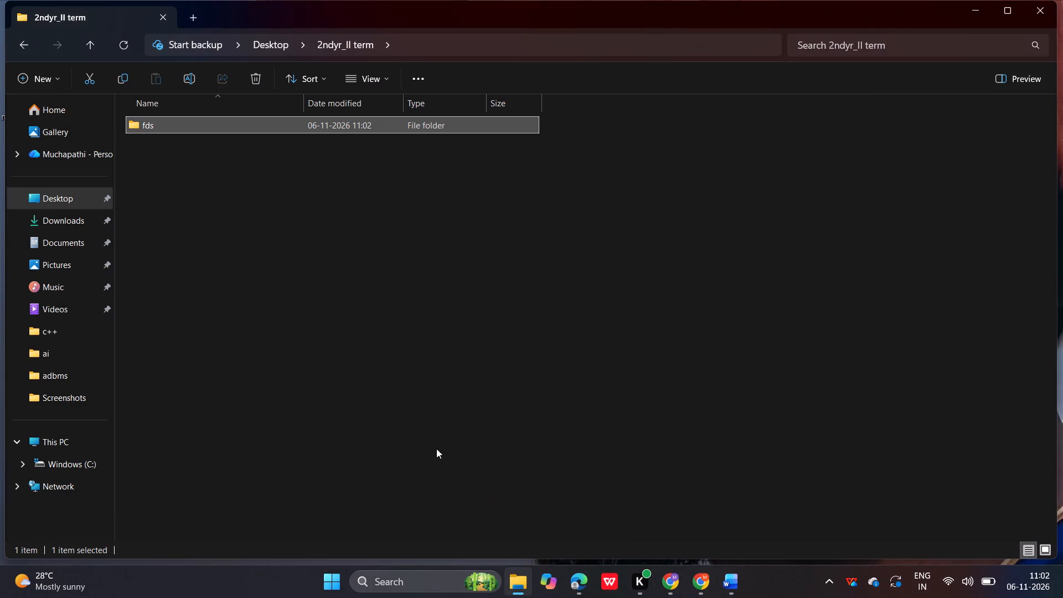
double_click(244, 121)
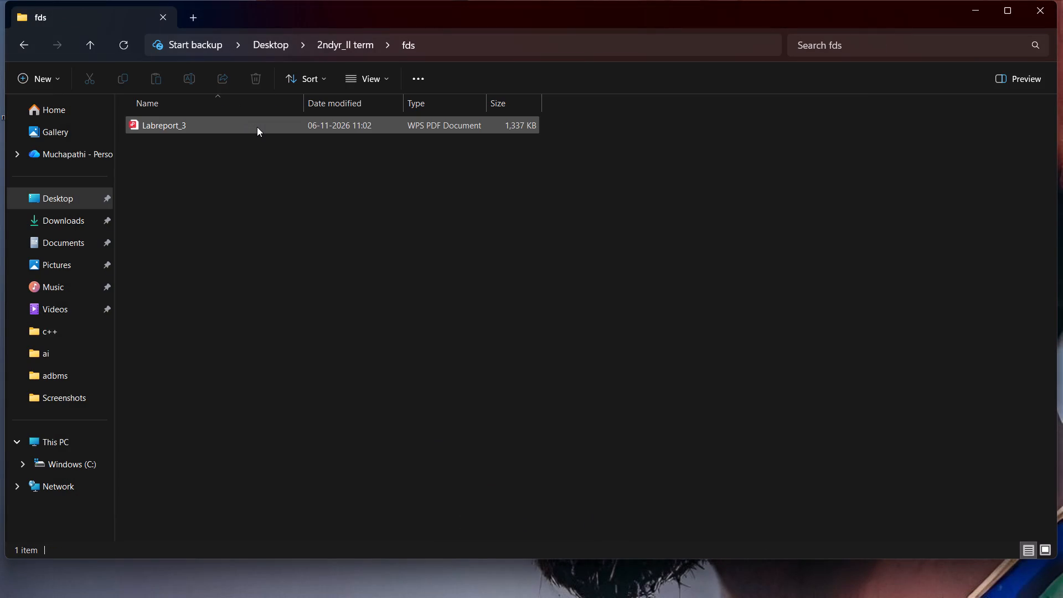
double_click(257, 127)
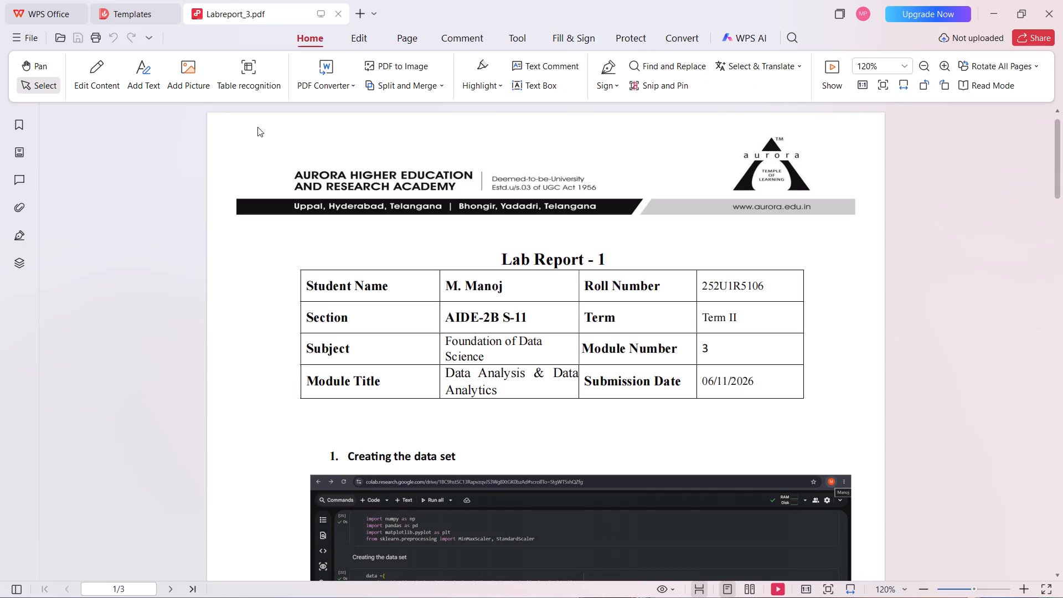
scroll(468, 367, down, 5)
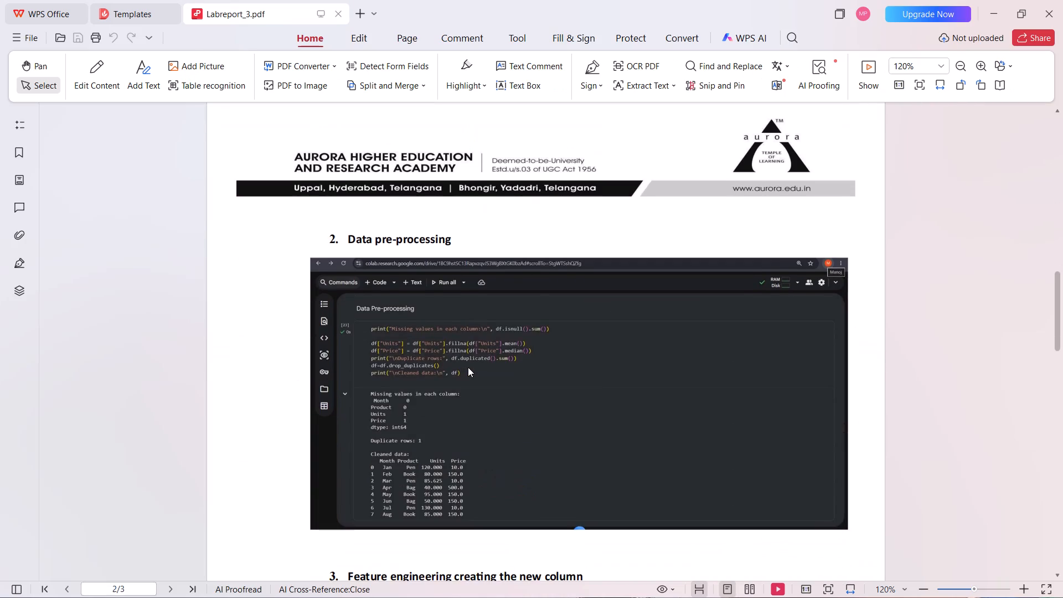
scroll(468, 367, down, 10)
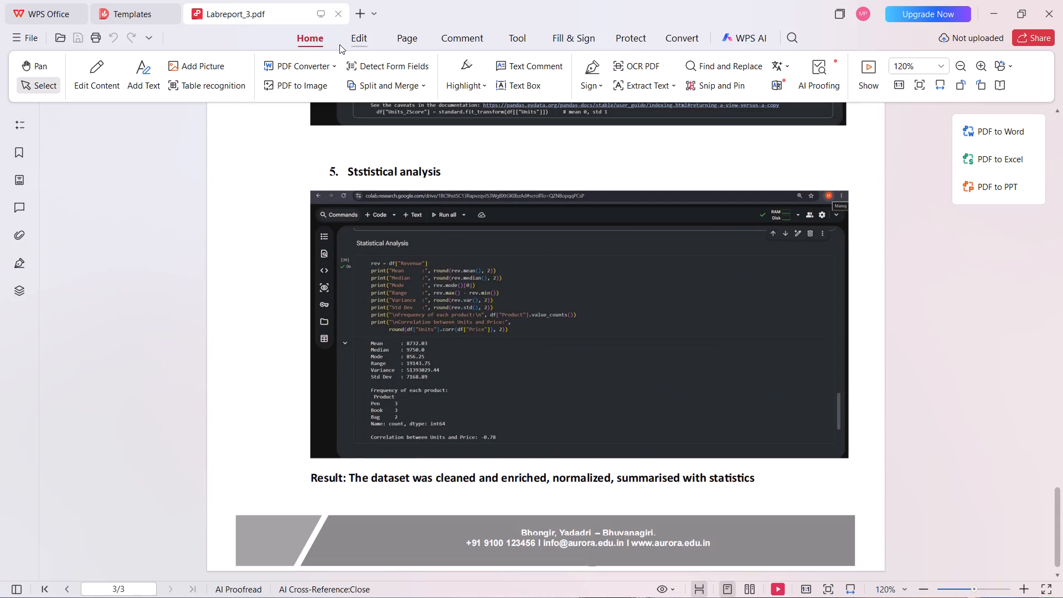
click(340, 17)
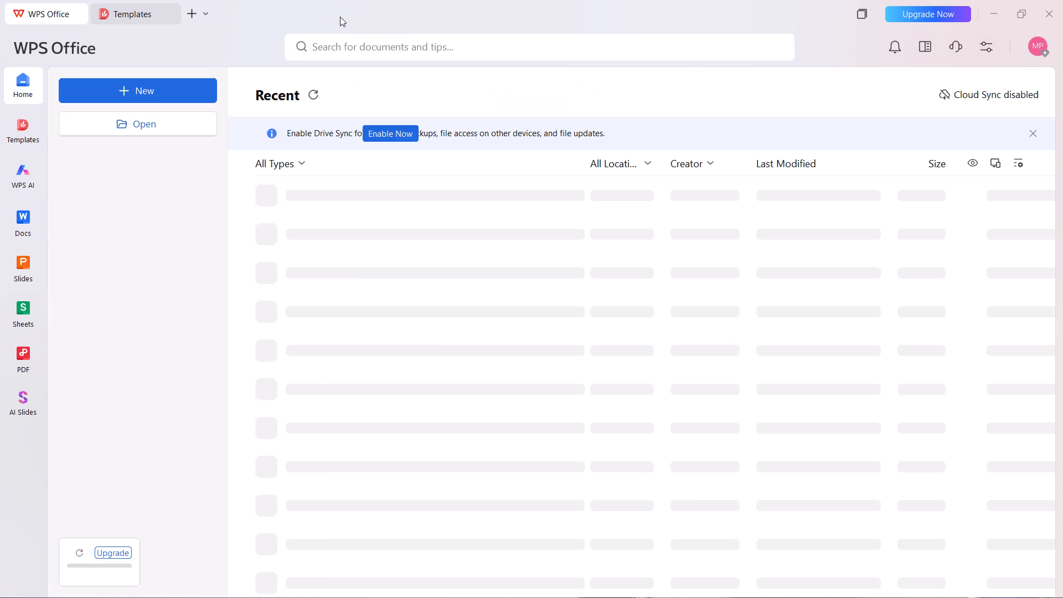
click(1062, 0)
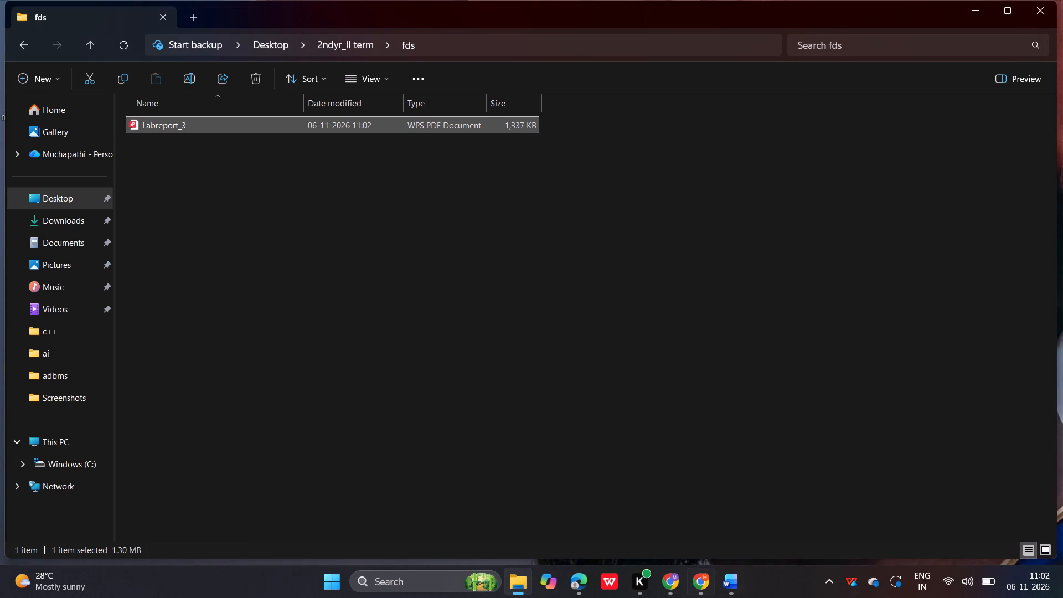
Switch to the Word report and close it without saving the changes.
click(729, 591)
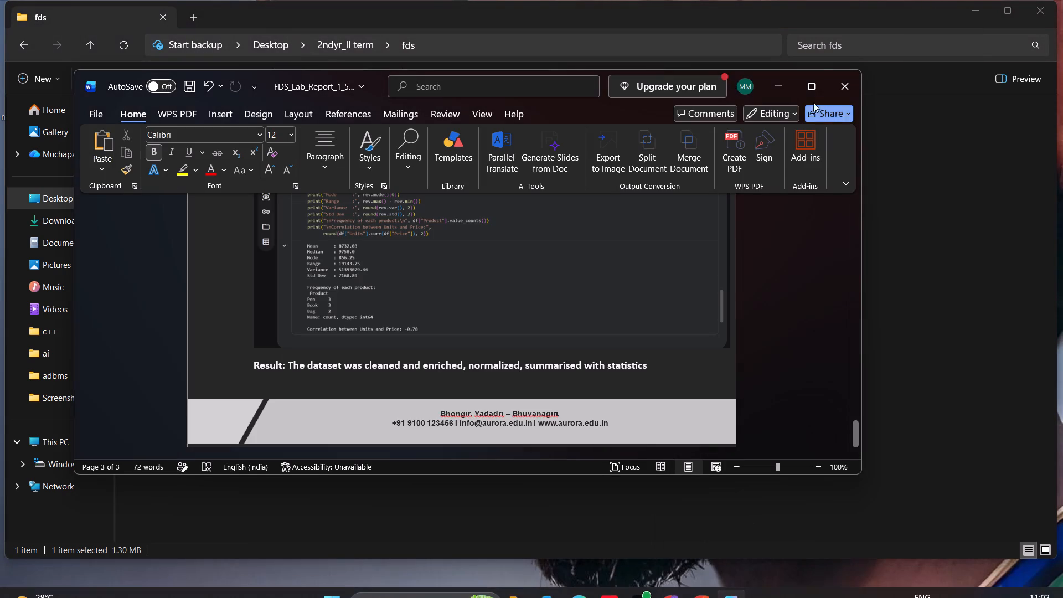
click(844, 76)
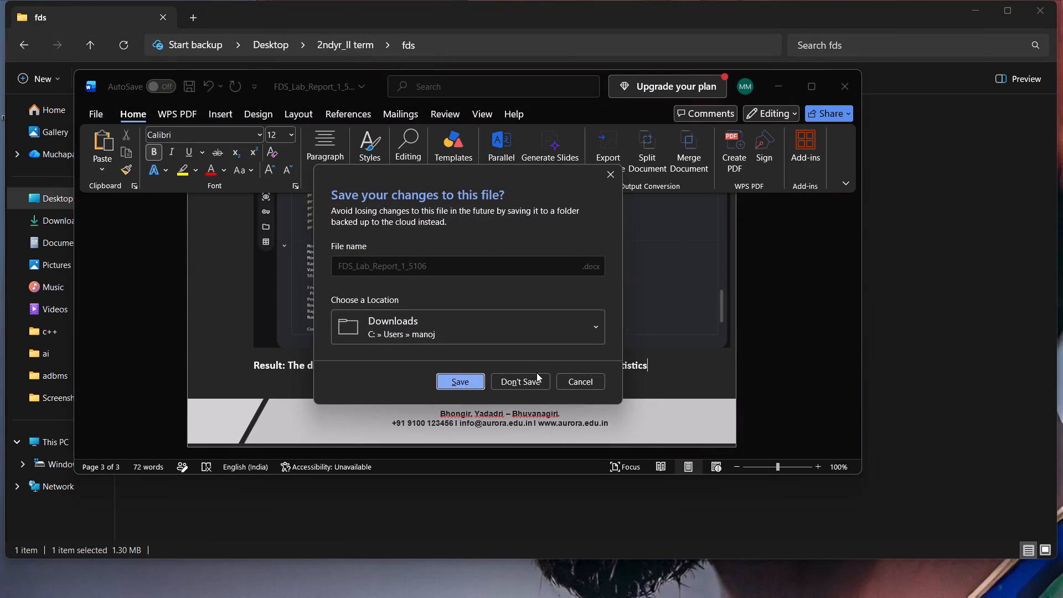
click(536, 374)
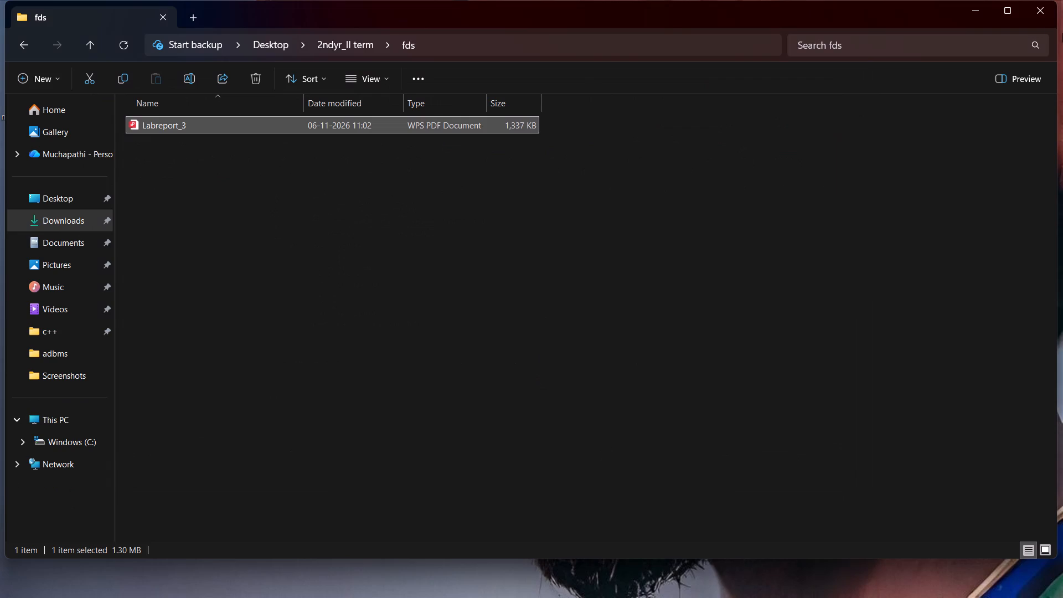
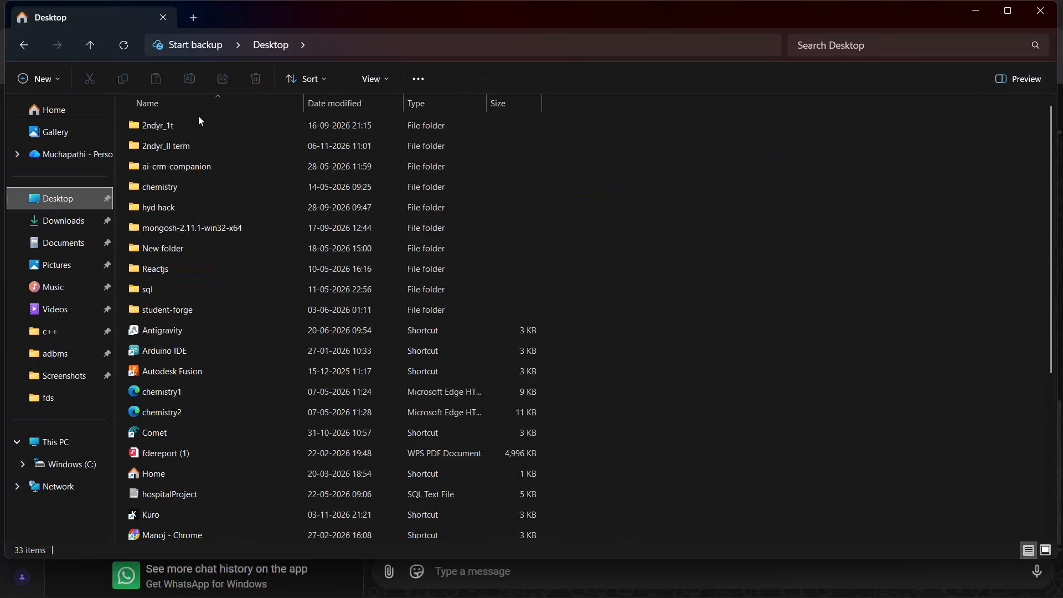
Create a subfolder named "research" inside the Desktop folder "2ndyr_II term".
double_click(193, 146)
click(33, 75)
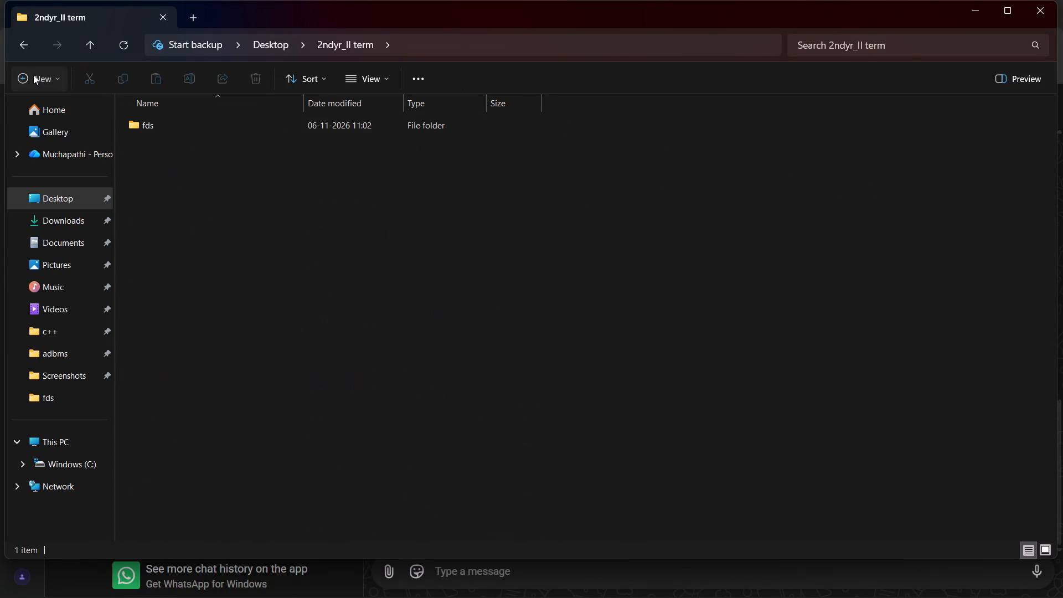
click(115, 105)
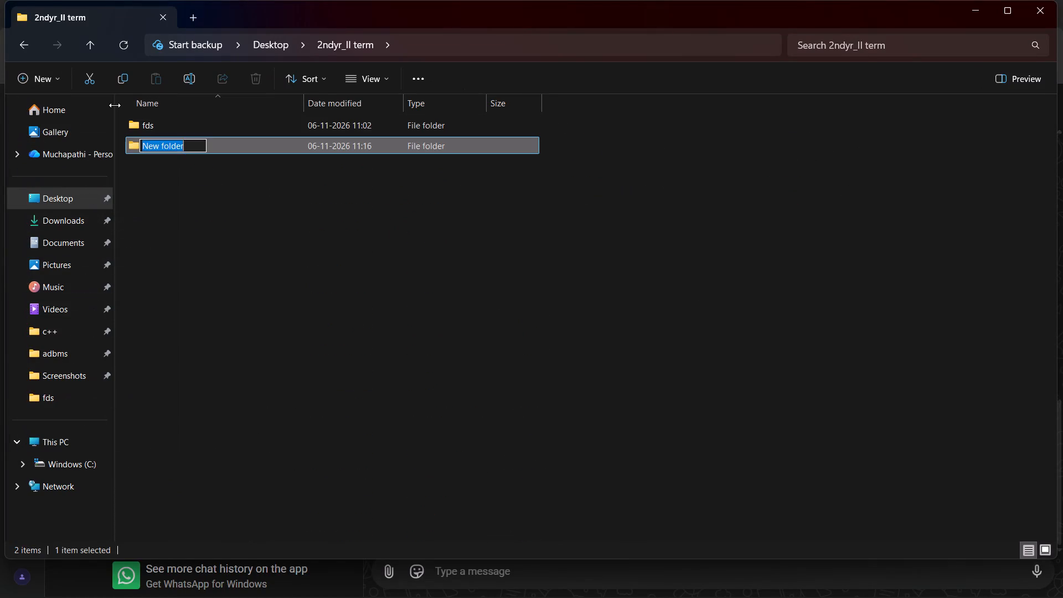
text(researvh)
key(BackSpace)
key(BackSpace)
text(ch)
key(Return)
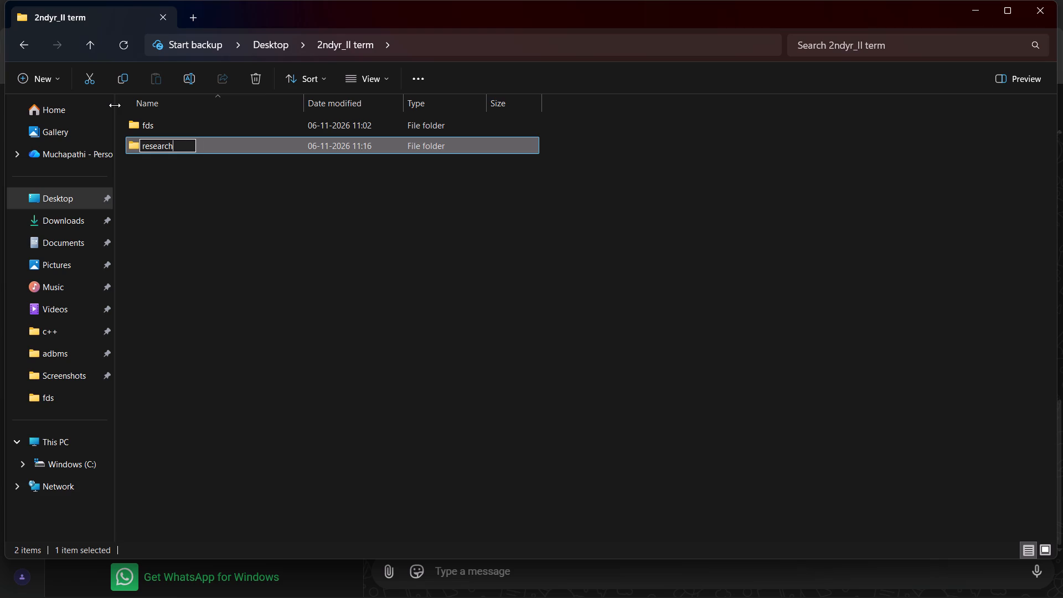
Open the Labreport_3 PDF from the fds folder, review its pages back up to the data set section, and close the viewer.
double_click(149, 126)
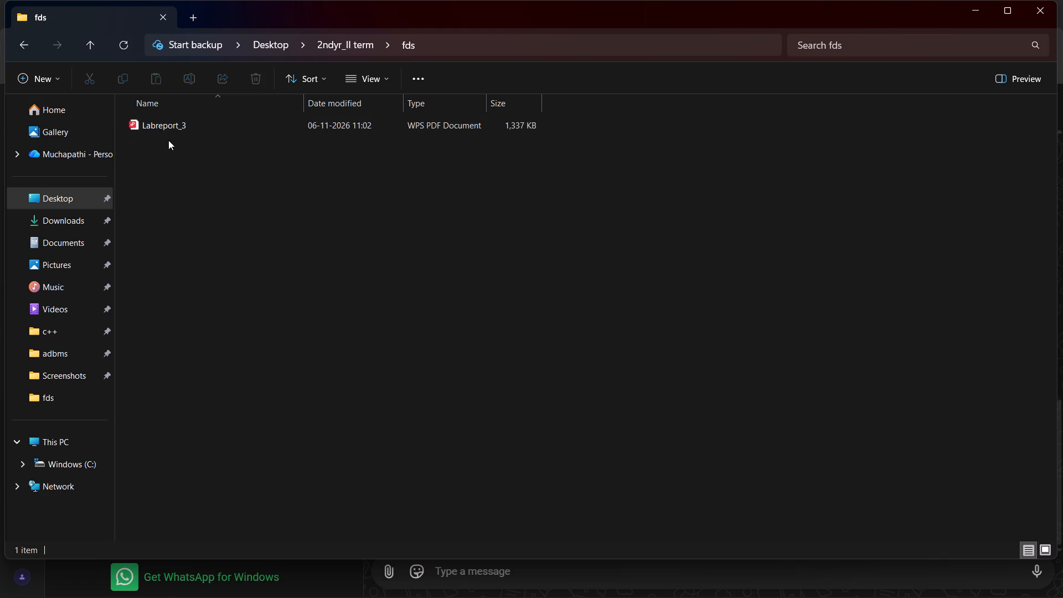
double_click(180, 127)
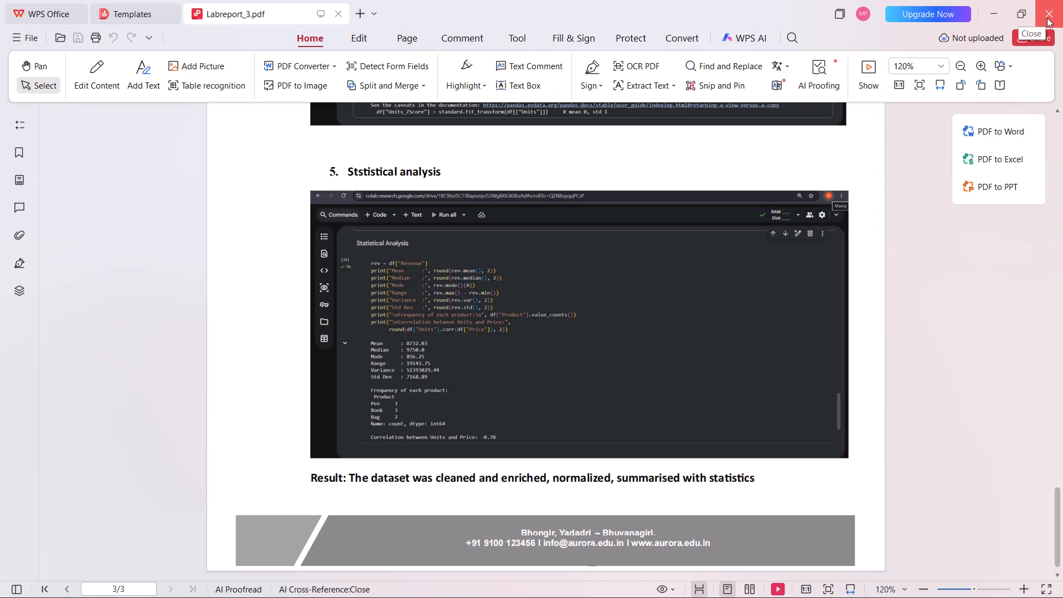
scroll(932, 193, down, 5)
scroll(618, 377, down, 1)
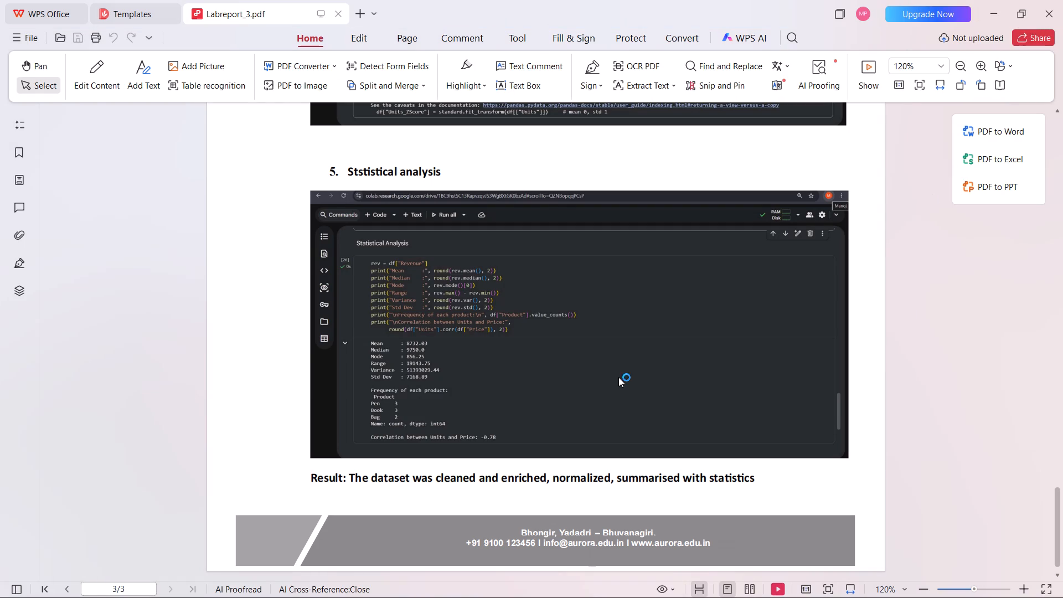
scroll(618, 377, down, 2)
scroll(618, 377, up, 6)
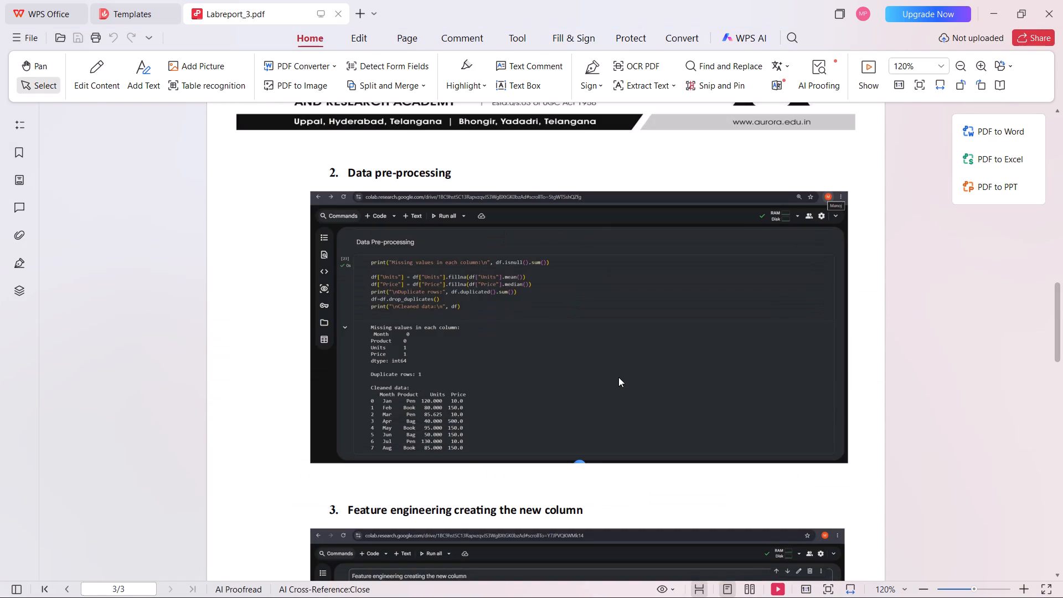
scroll(618, 377, up, 3)
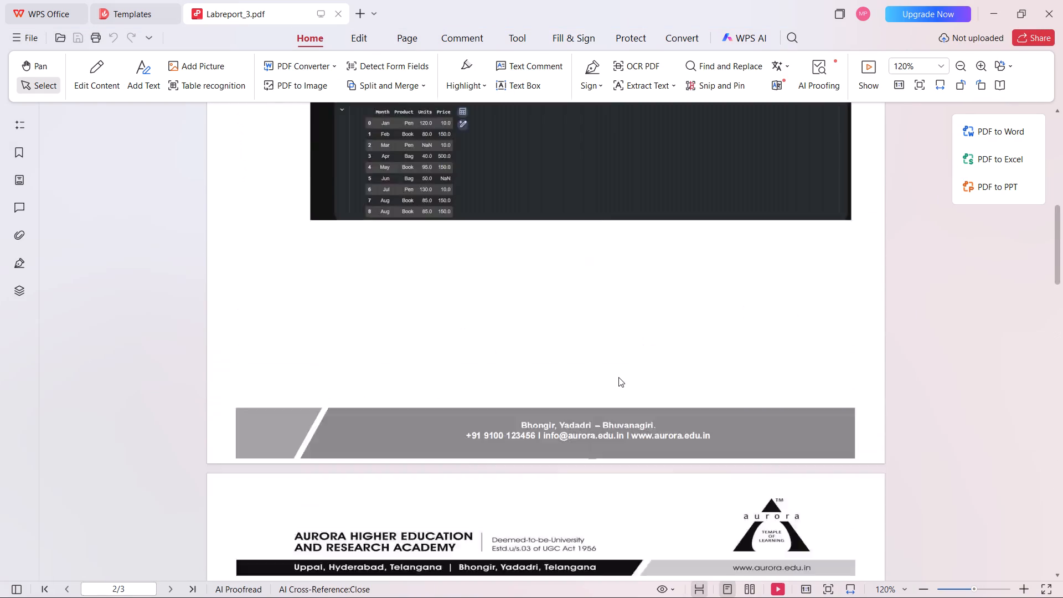
scroll(618, 377, up, 2)
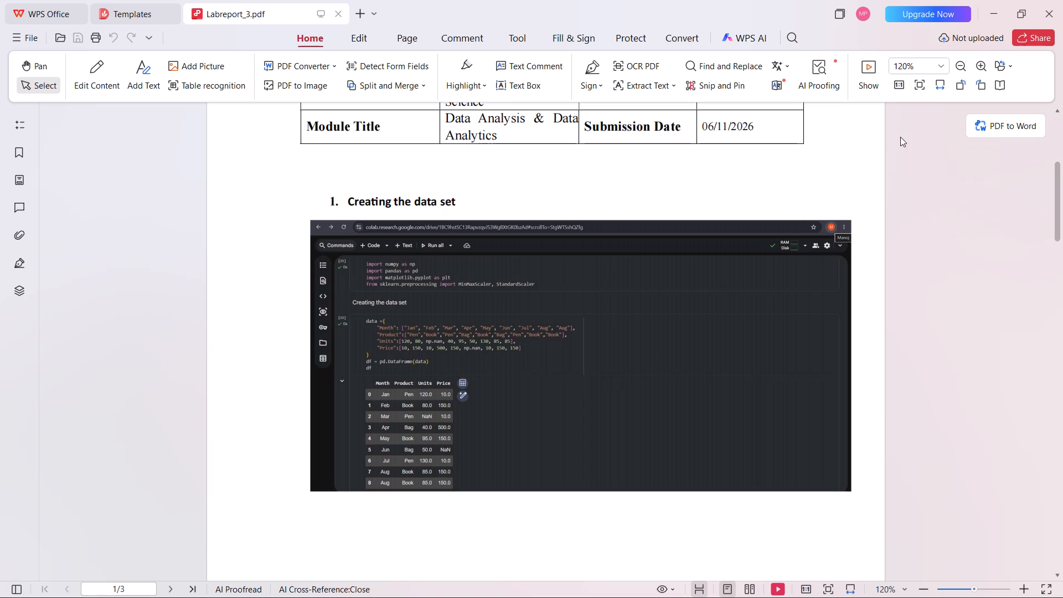
click(1050, 9)
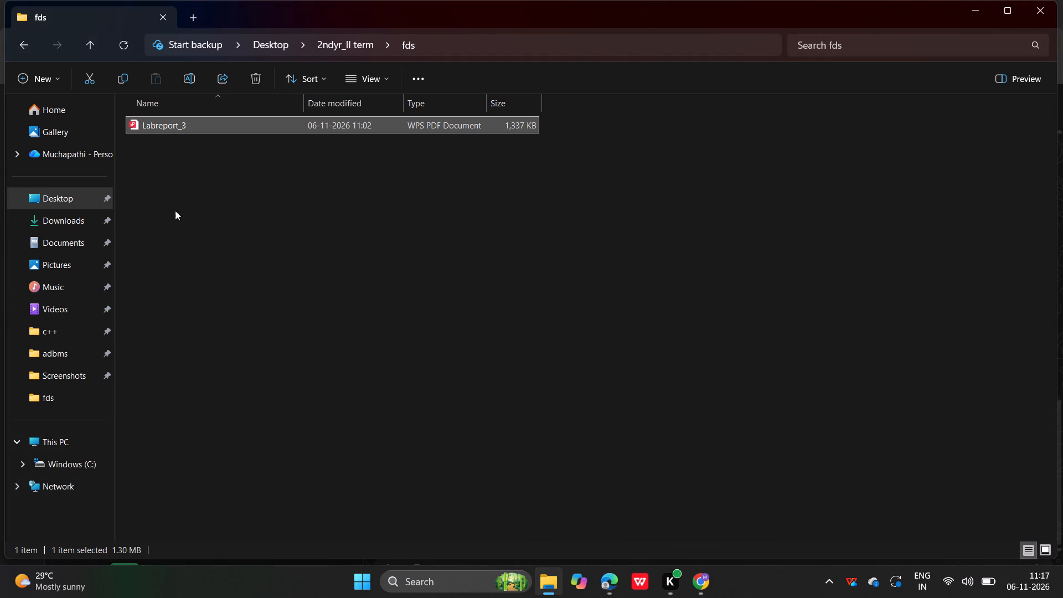
Open assignment_4 from the Desktop folder 2ndyr_1t > RM in Word, look at its cover page, and close it.
click(85, 192)
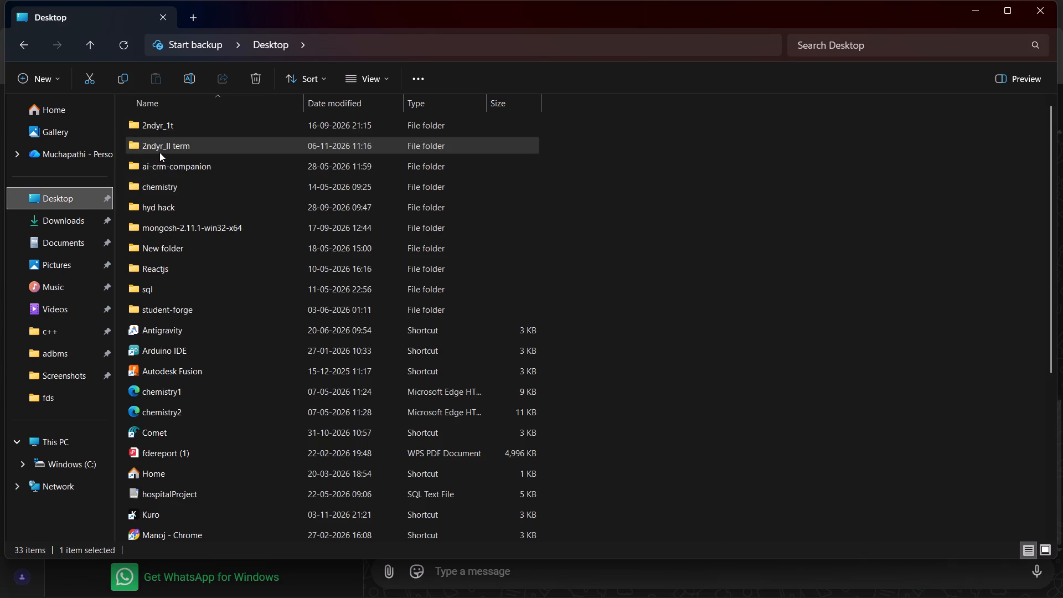
double_click(159, 152)
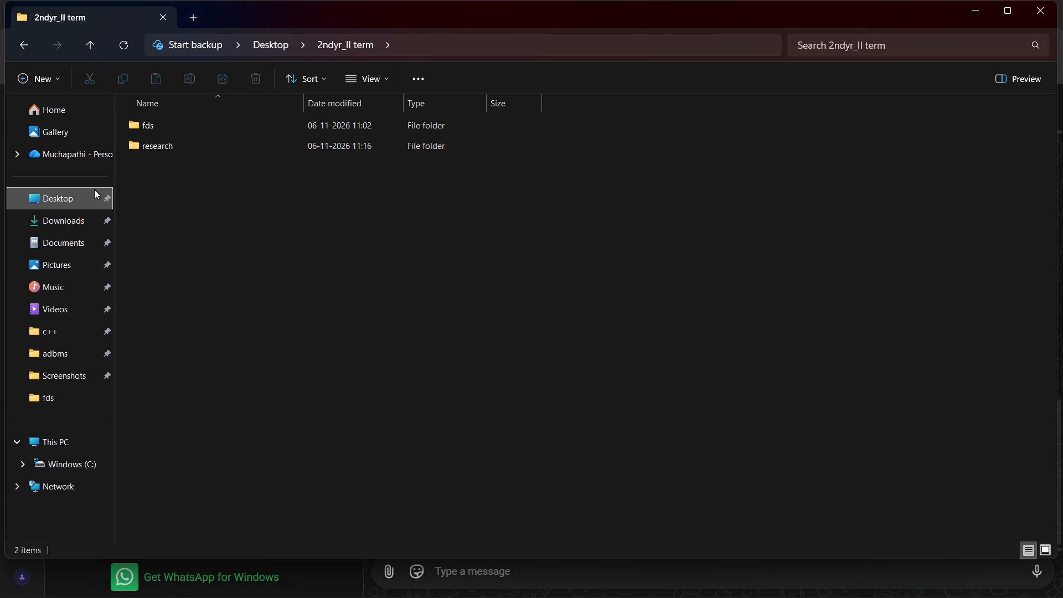
click(94, 189)
double_click(151, 128)
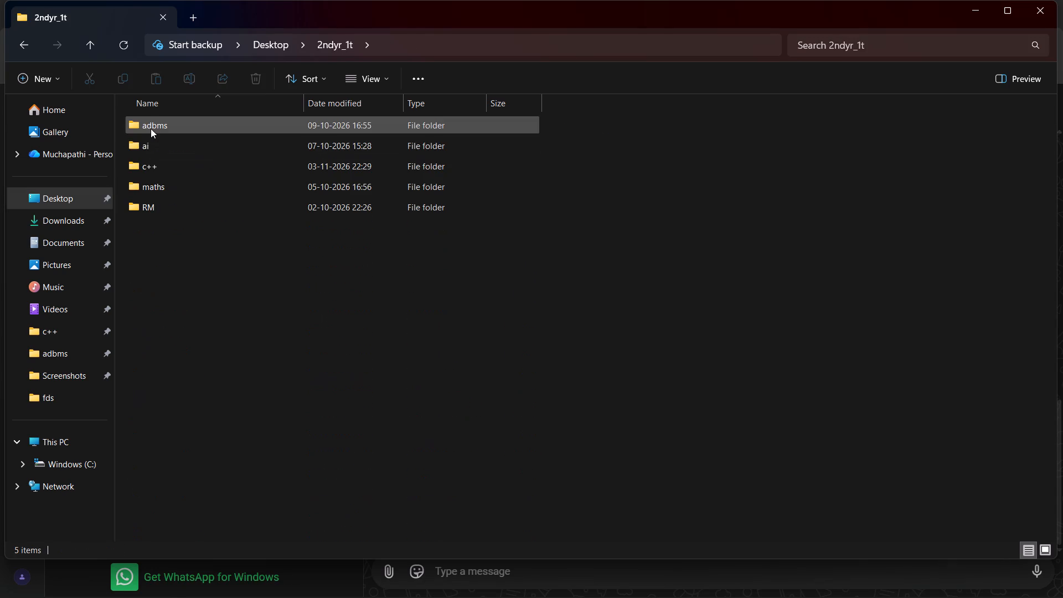
double_click(175, 209)
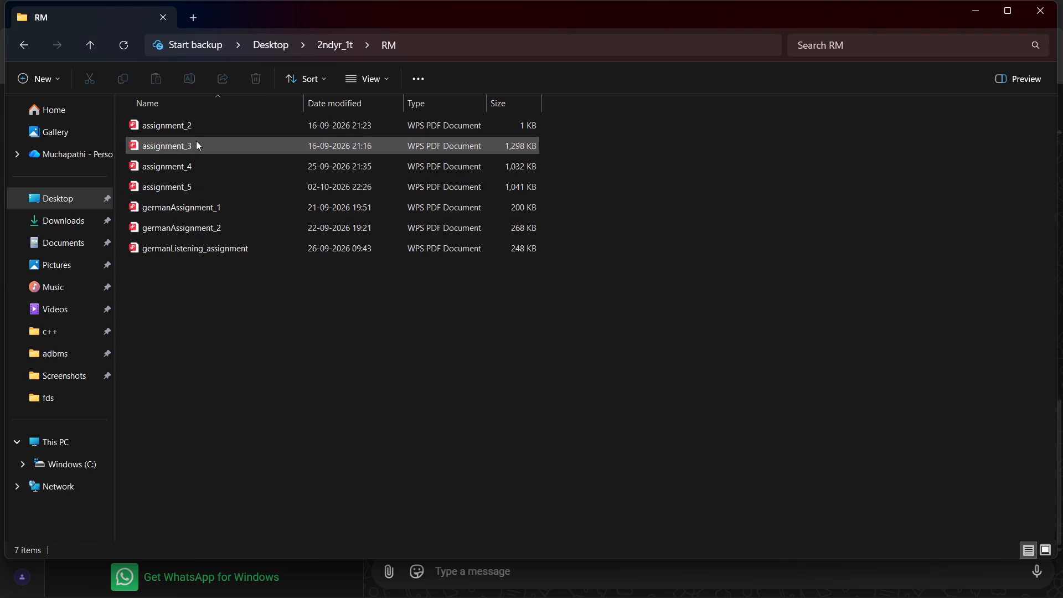
right_click(187, 164)
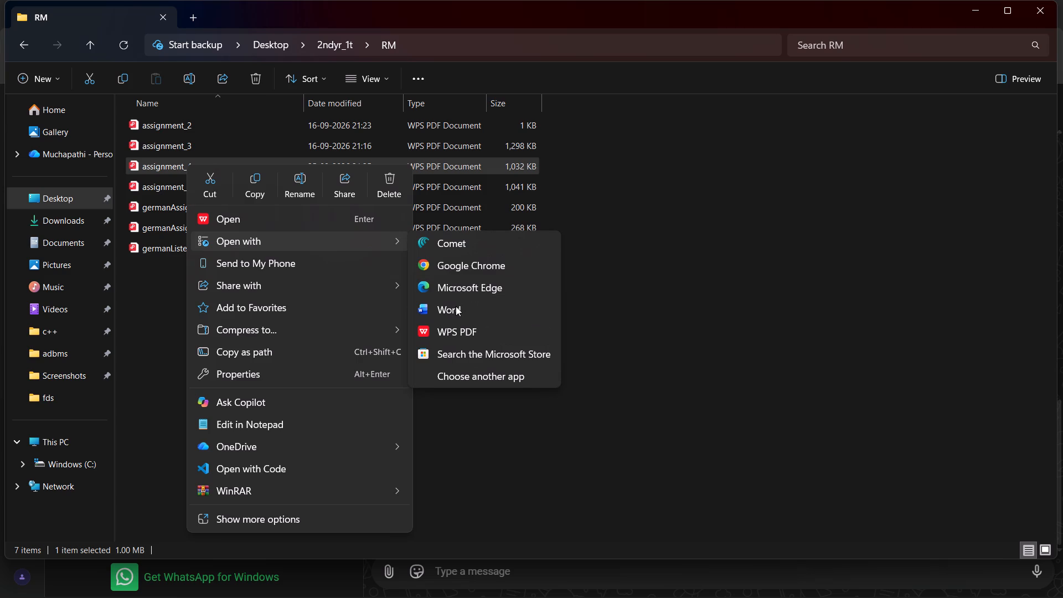
click(456, 306)
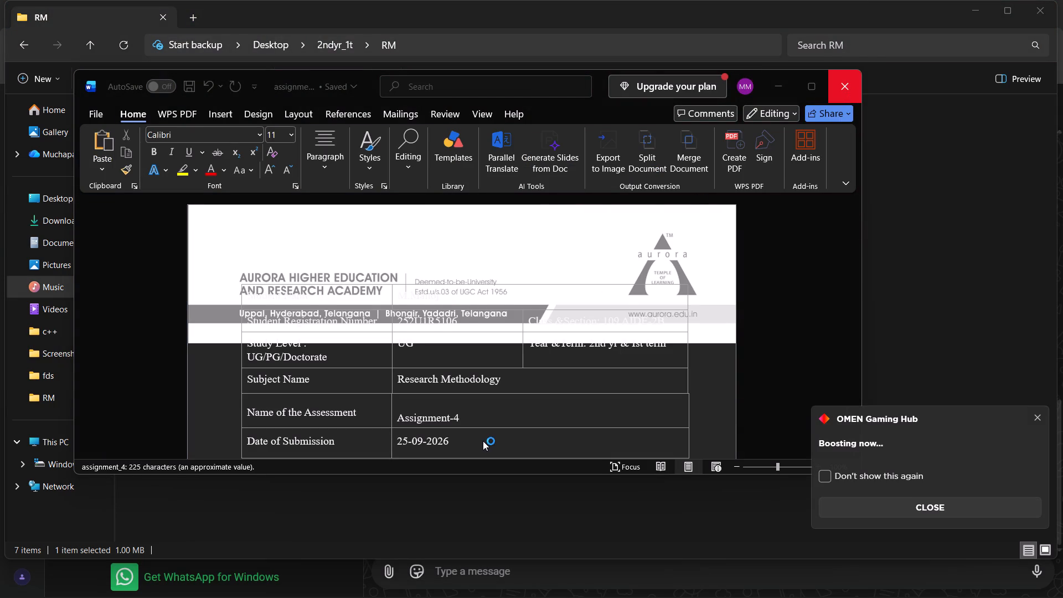
scroll(483, 441, up, 1)
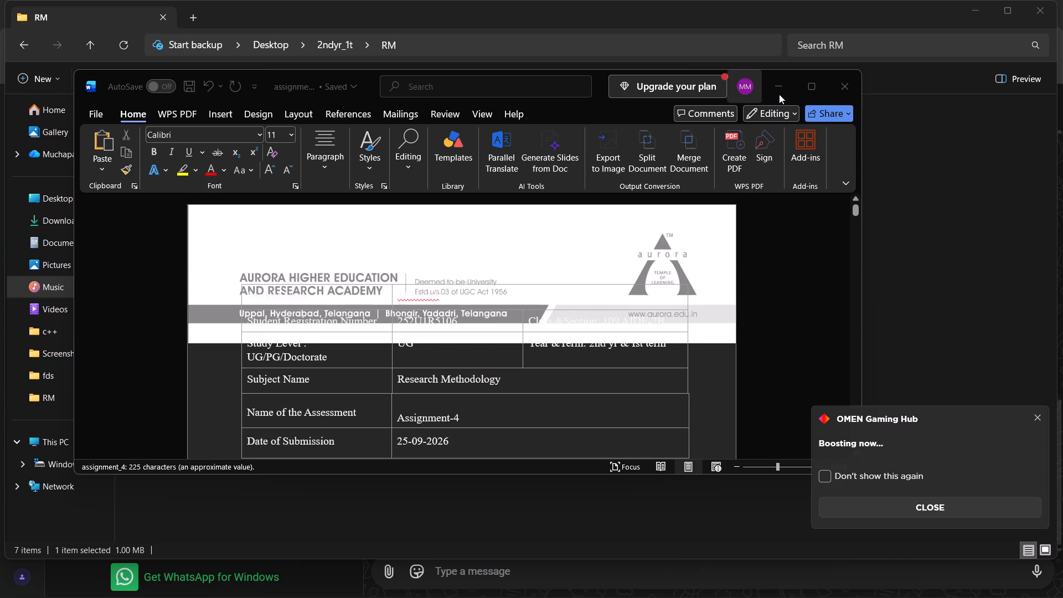
click(844, 86)
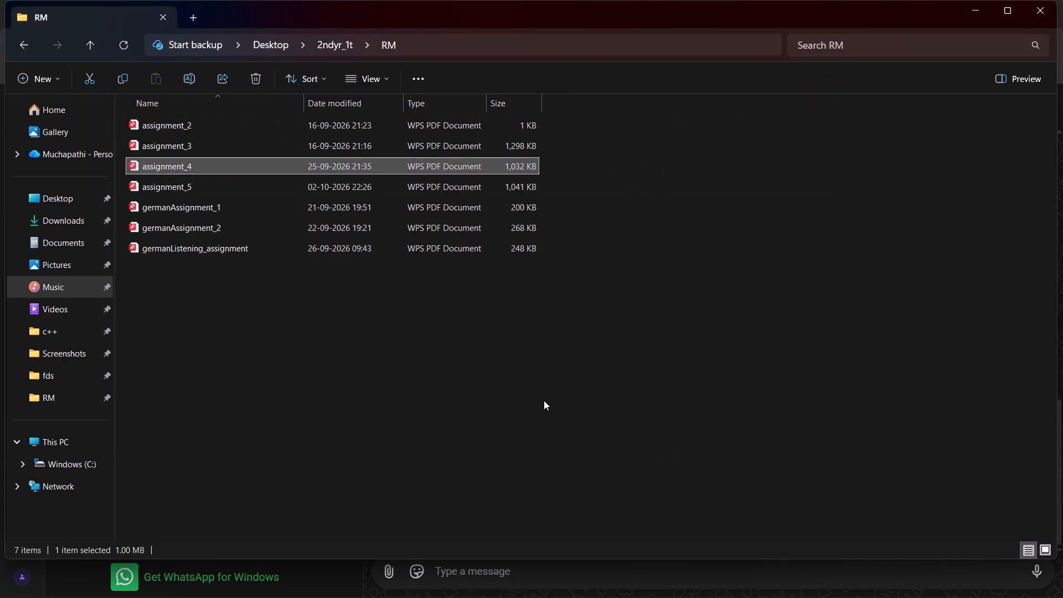
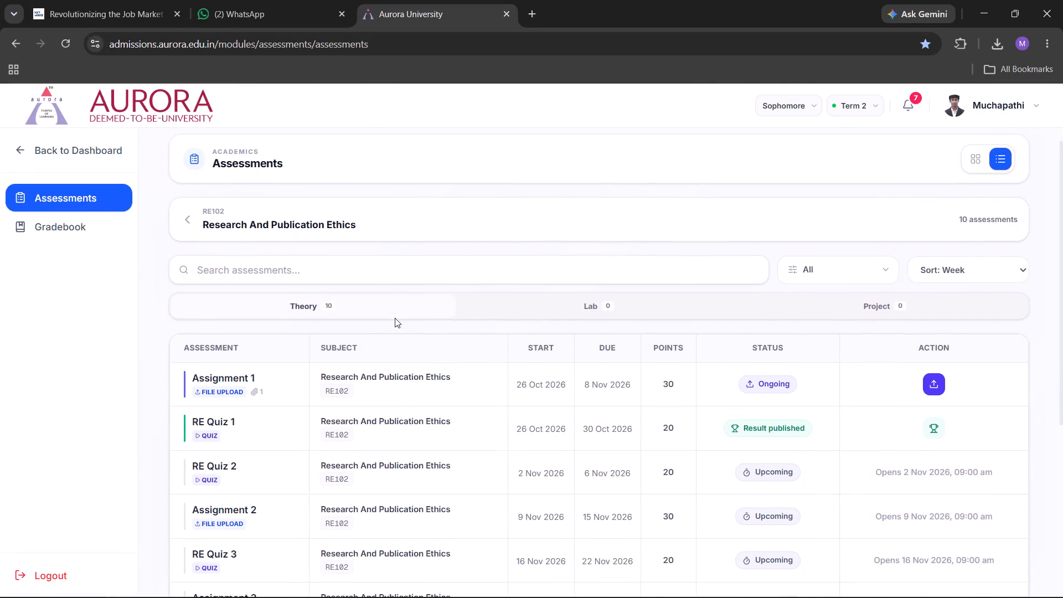
Open the reference PDF attached to Assignment 1 of Research And Publication Ethics, read its questions, and close the PDF.
scroll(395, 318, down, 1)
click(843, 378)
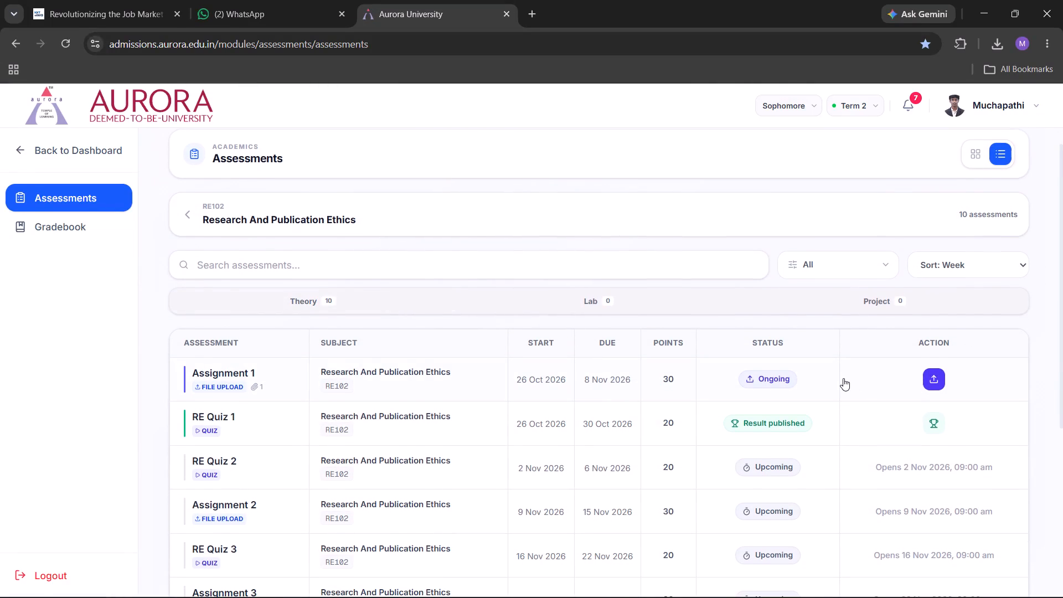
scroll(843, 378, down, 1)
click(689, 329)
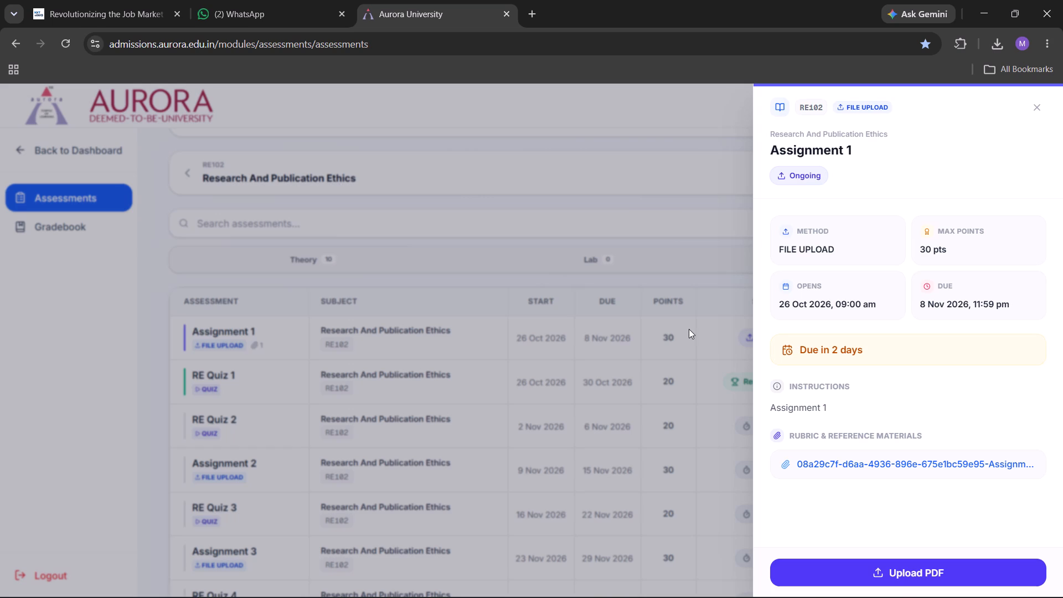
click(826, 468)
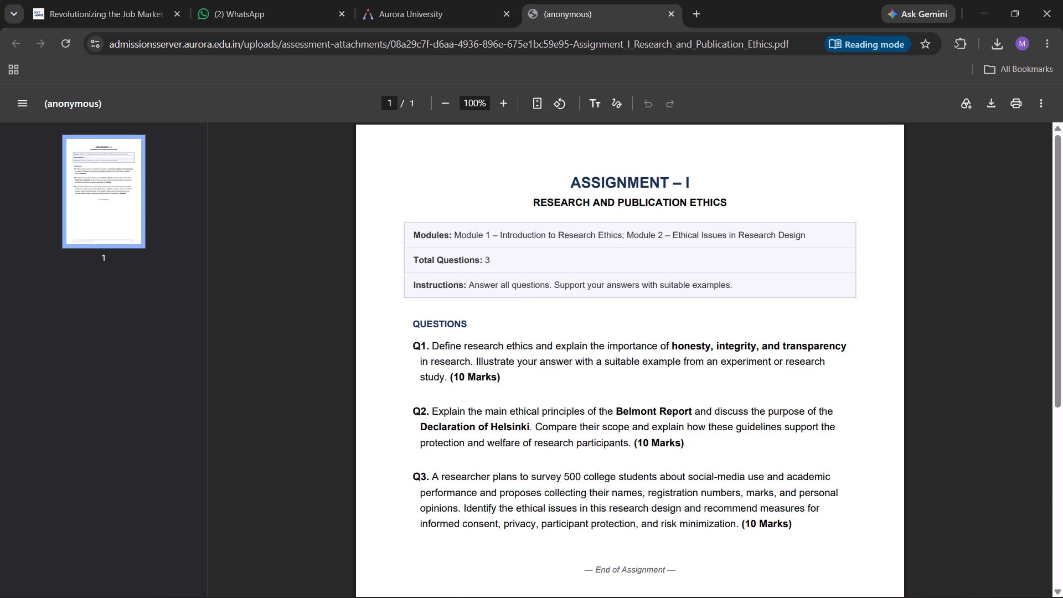
scroll(669, 444, down, 3)
scroll(669, 444, up, 8)
scroll(533, 109, left, 1)
scroll(228, 253, right, 5)
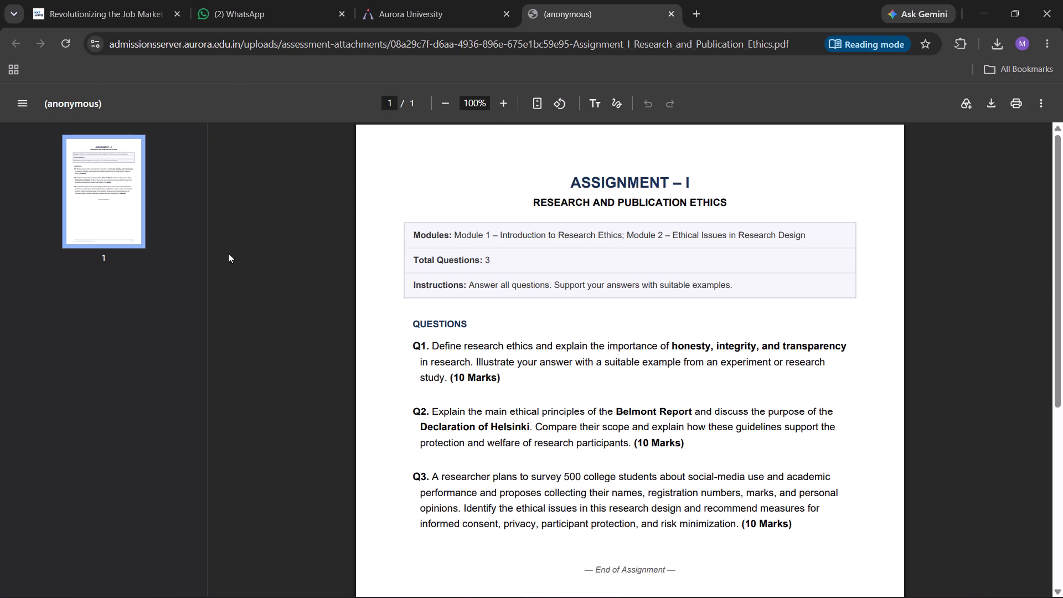
scroll(228, 253, right, 2)
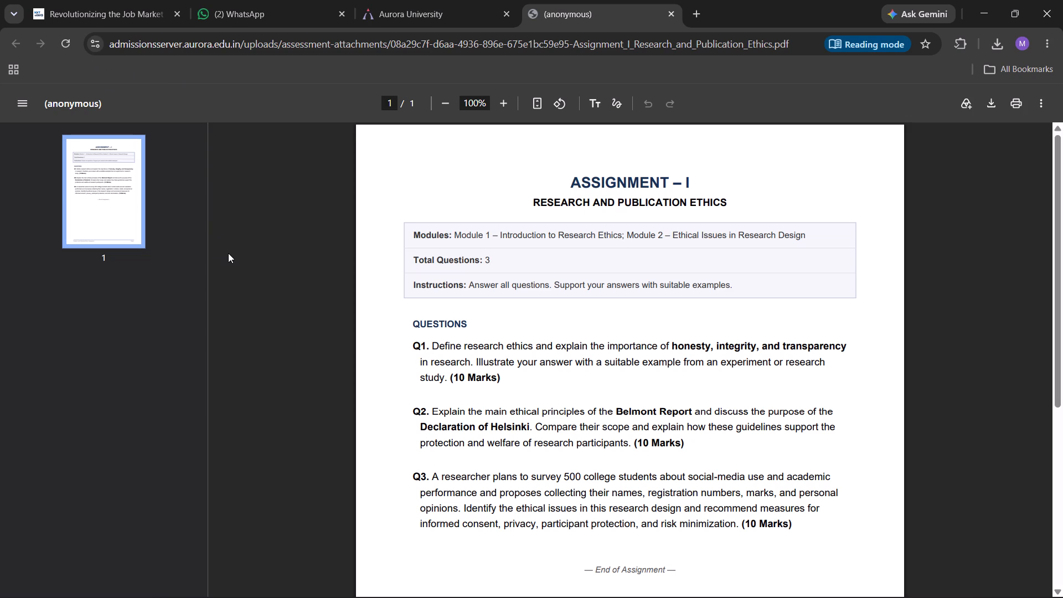
scroll(502, 286, right, 8)
scroll(502, 286, left, 11)
scroll(502, 286, right, 10)
click(673, 9)
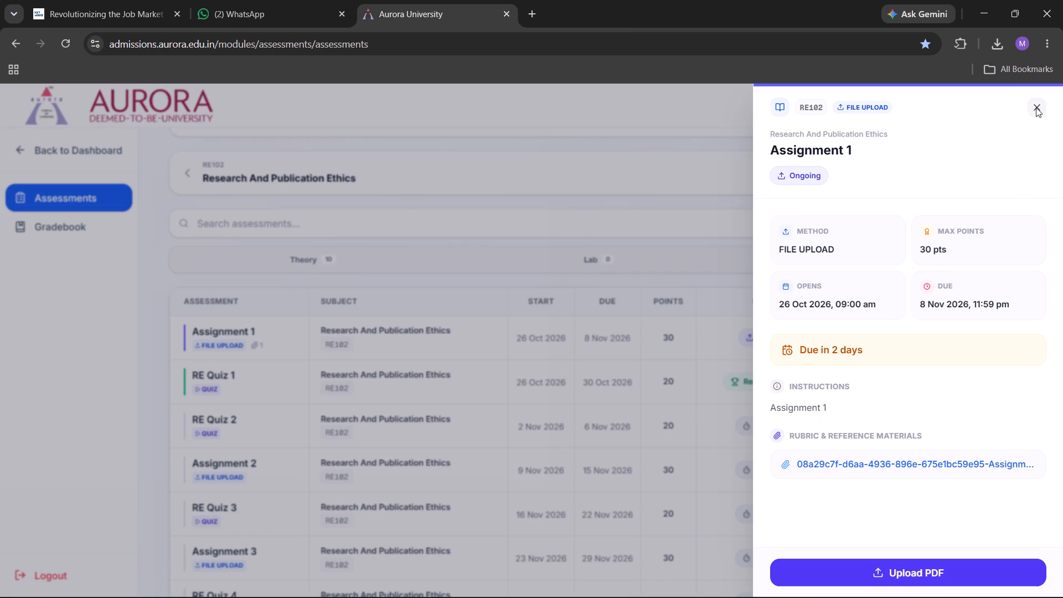
Close the Assignment 1 details and look through the Research And Publication Ethics assessments list.
scroll(898, 323, down, 1)
scroll(898, 323, up, 1)
click(1043, 105)
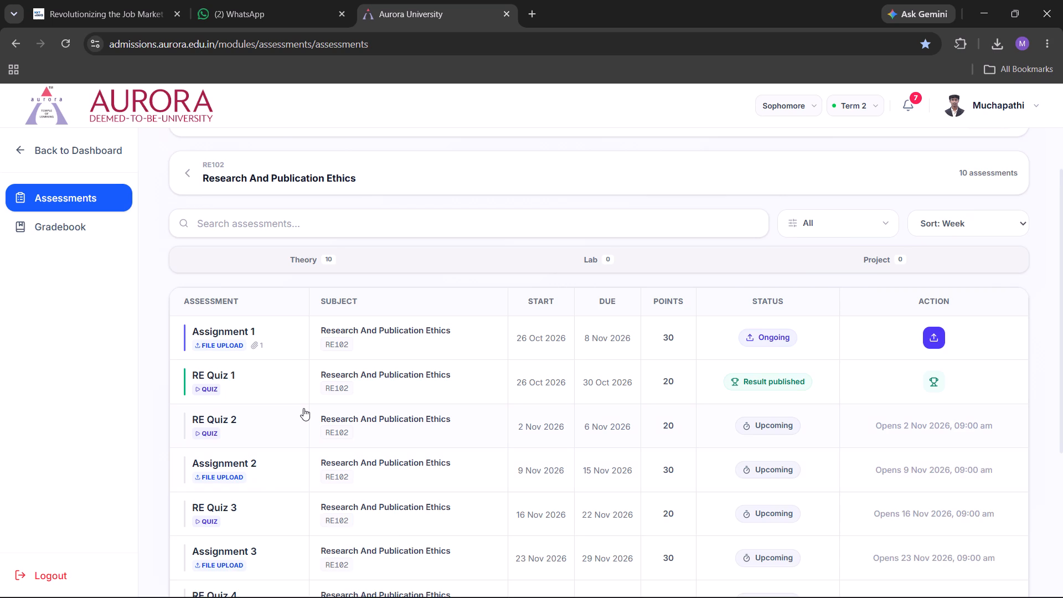
scroll(303, 408, down, 2)
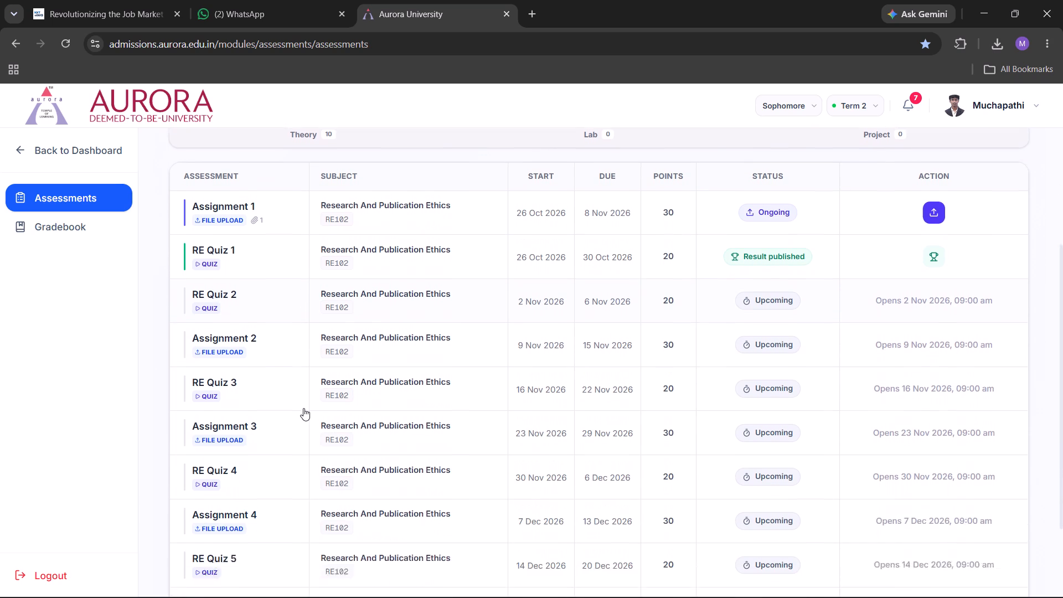
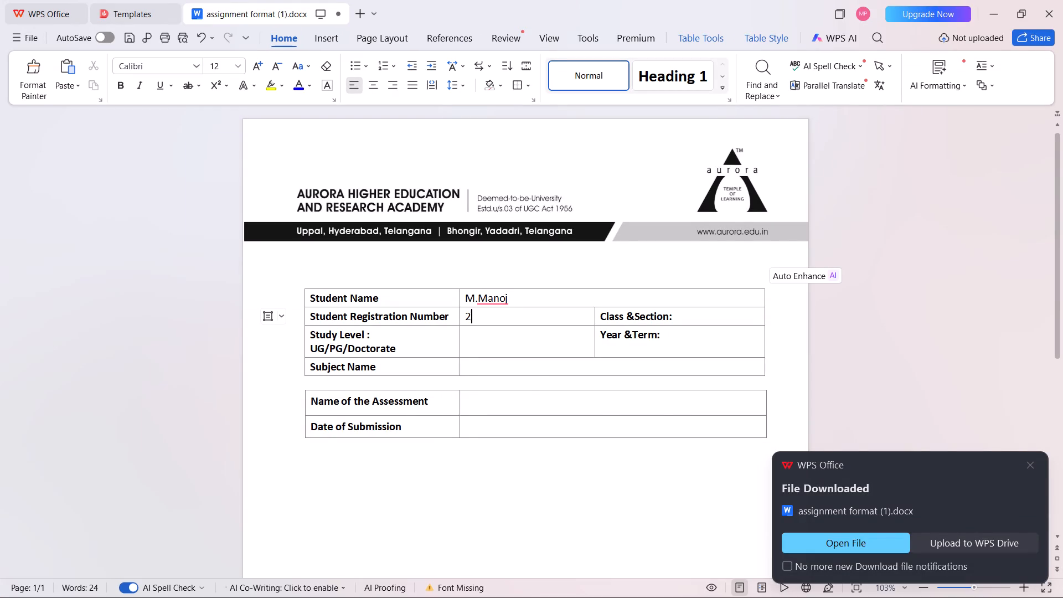
Complete the student registration number in the student details table.
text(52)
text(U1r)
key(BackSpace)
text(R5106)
Fill in the Class & Section cell of the student details table with 313 AIDE-2B.
click(693, 319)
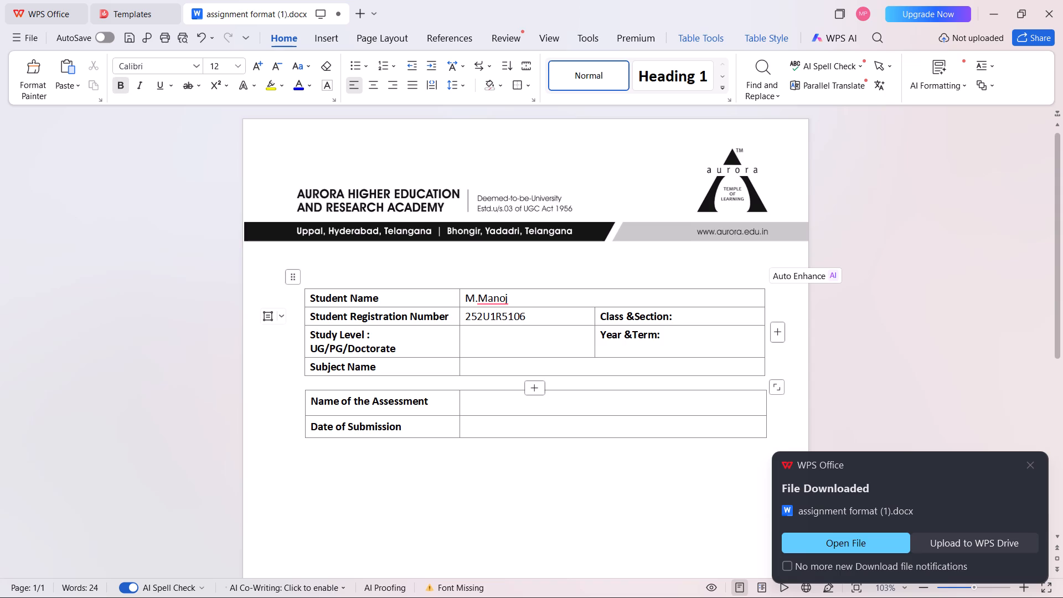
key(space)
text(313)
key(space)
text(Ai)
key(BackSpace)
text(IDE-2B)
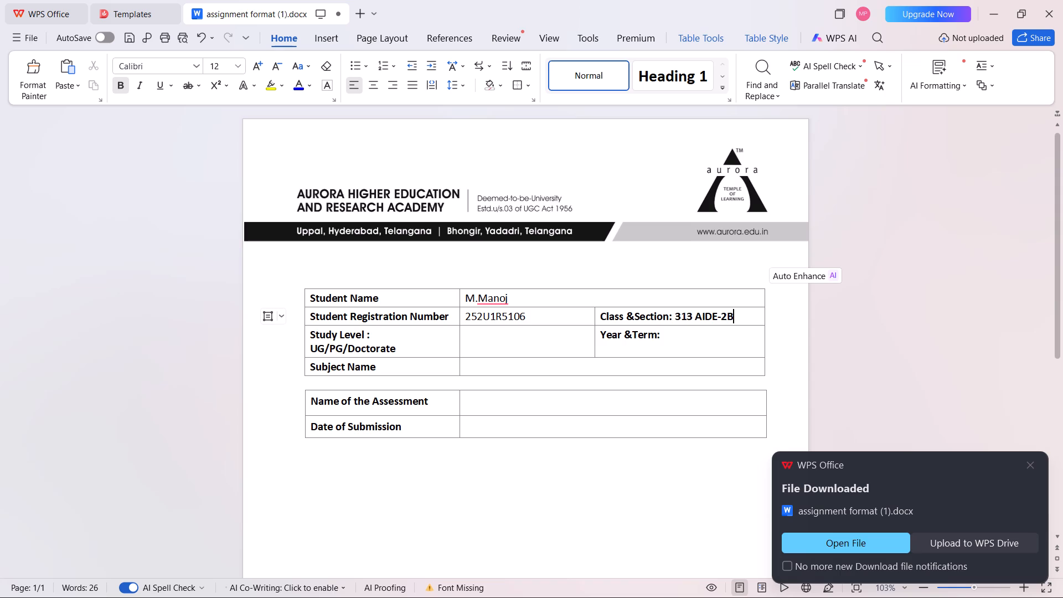
Fill in the Year & Term cell of the student details table with 2ndYr & 2nd term.
click(677, 339)
text(@Ndyr)
key(space)
key(BackSpace)
key(BackSpace)
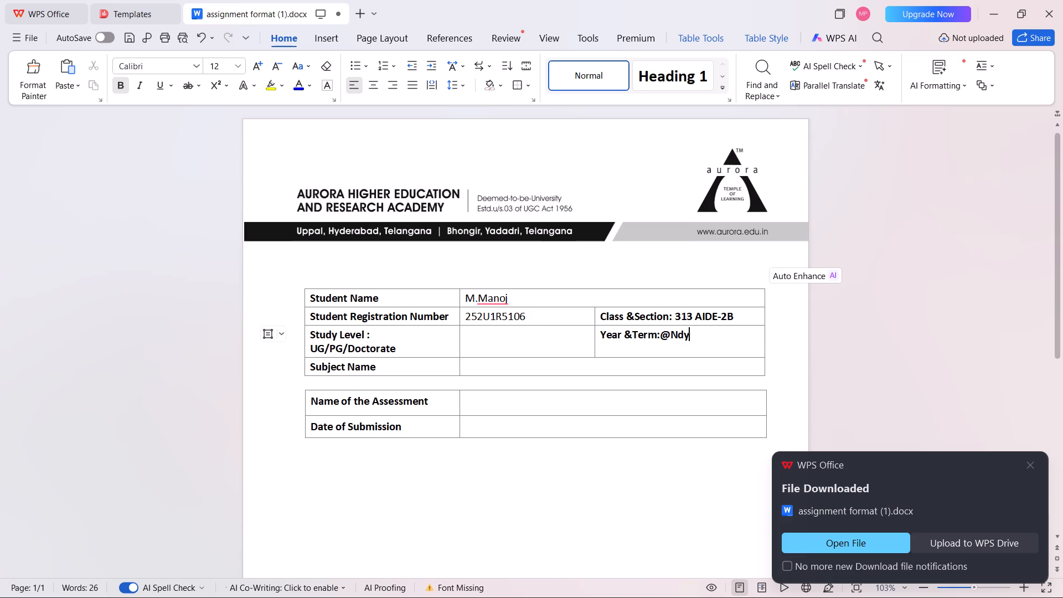
key(BackSpace)
key(BackSpace)
key(BackSpace)
key(BackSpace)
text(2nd)
text(YR)
key(shift+BackSpace)
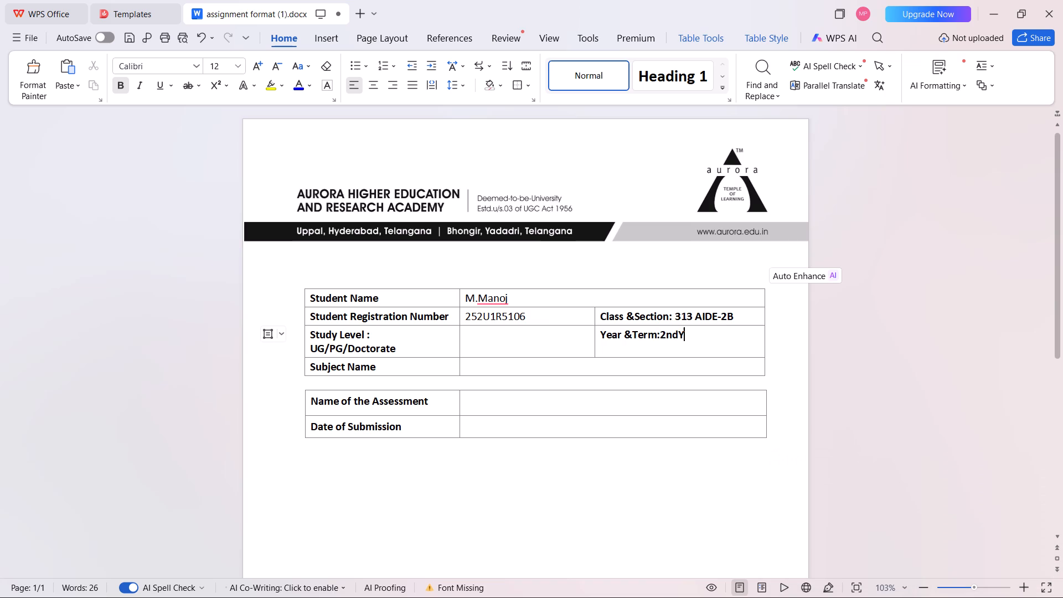
text(r $ 2nd term)
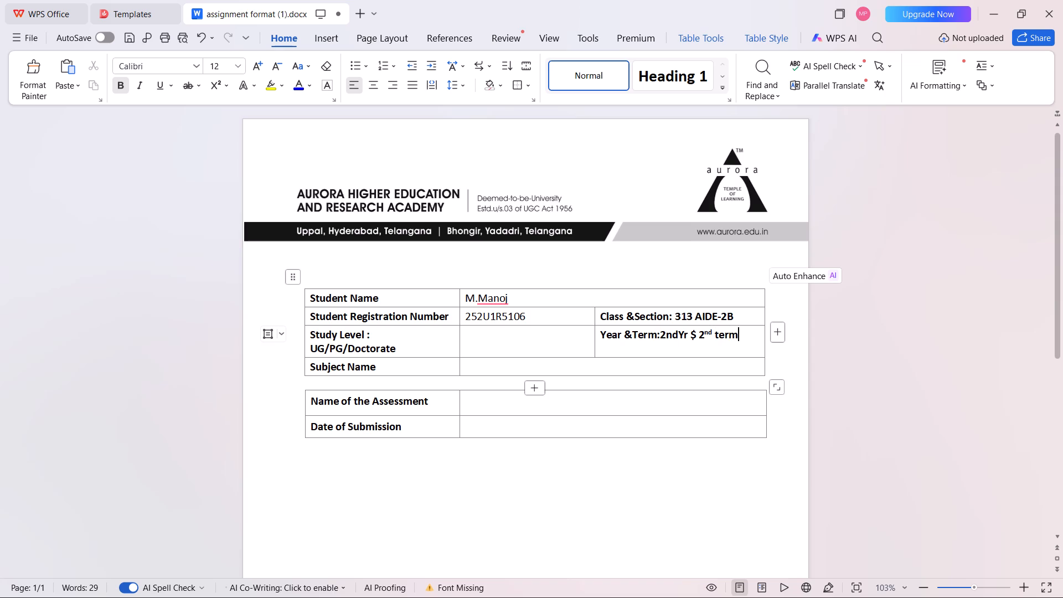
click(698, 338)
key(BackSpace)
key(BackSpace)
key(space)
key(BackSpace)
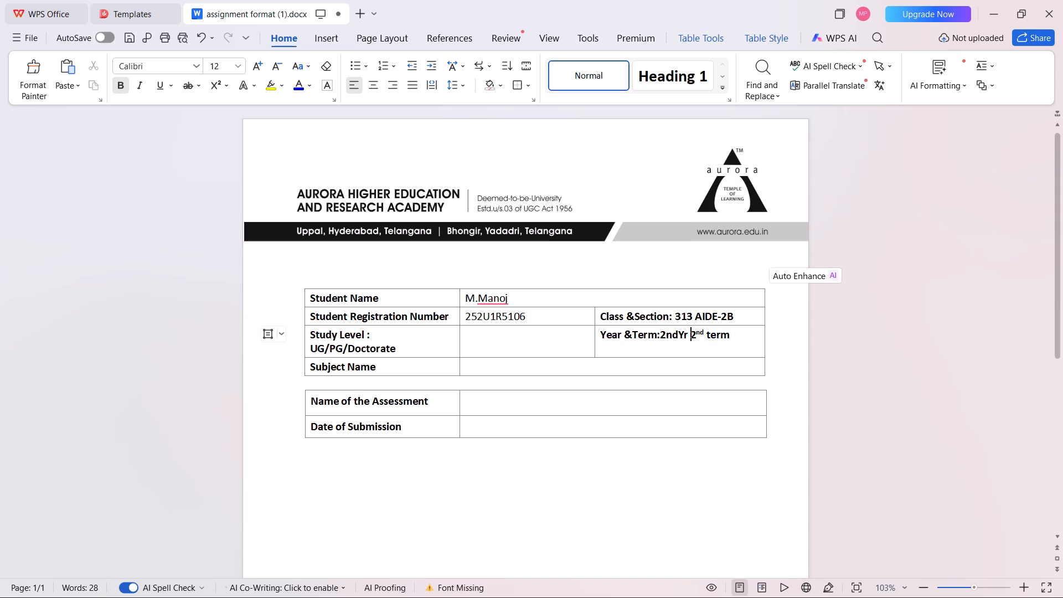
text(&)
key(space)
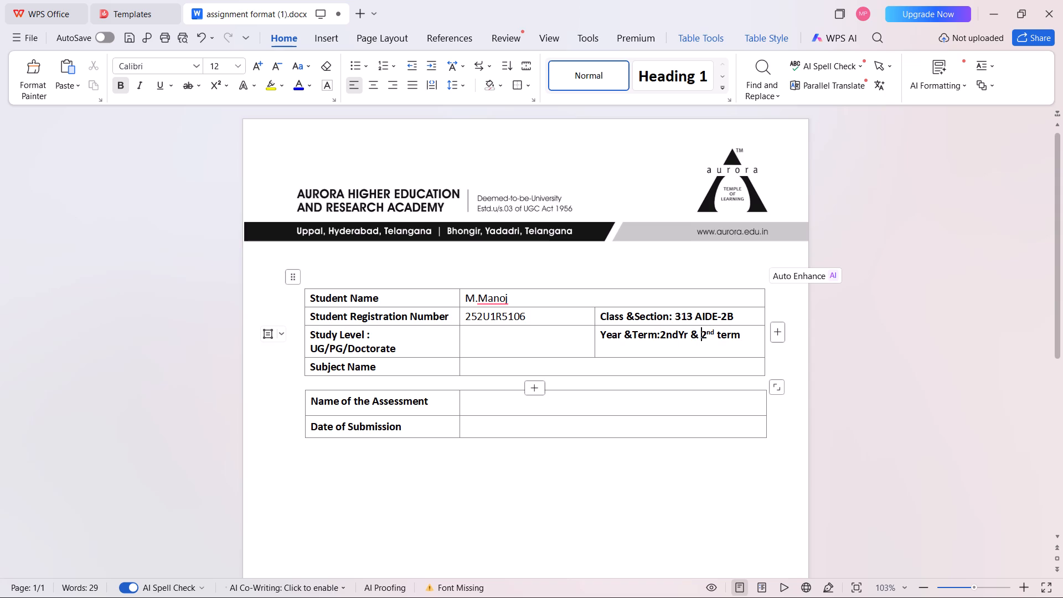
Enter UG as the study level in the student details table.
click(511, 332)
text(UG)
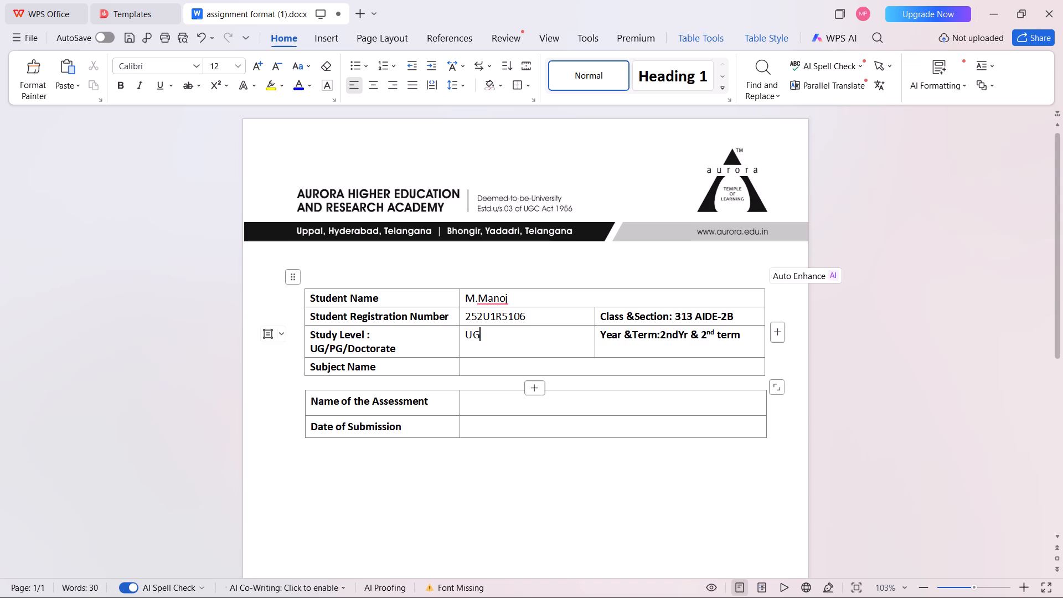
Begin filling in the empty Subject Name cell of the student details table.
click(499, 364)
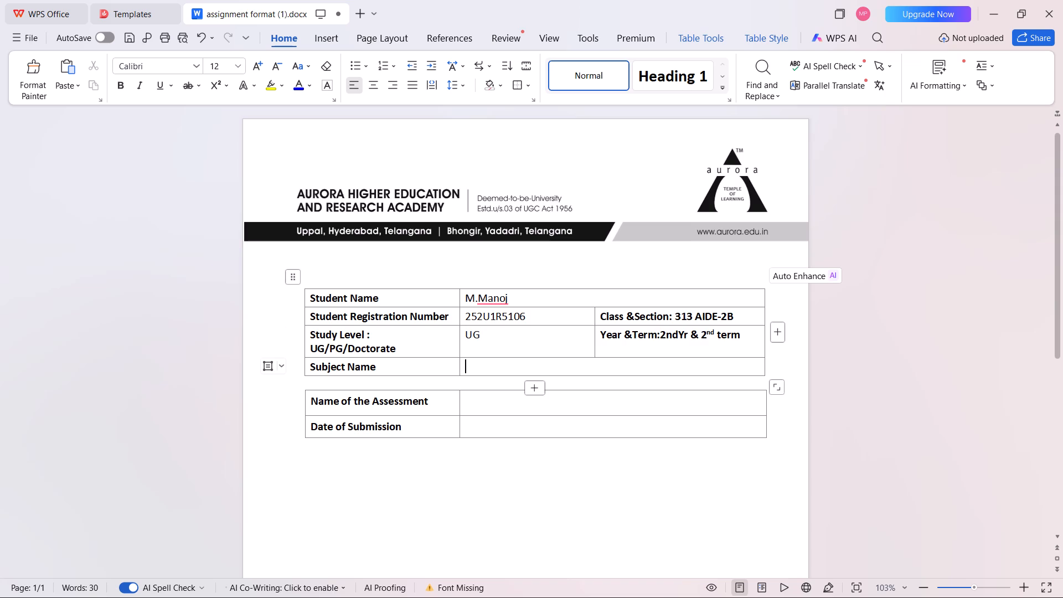
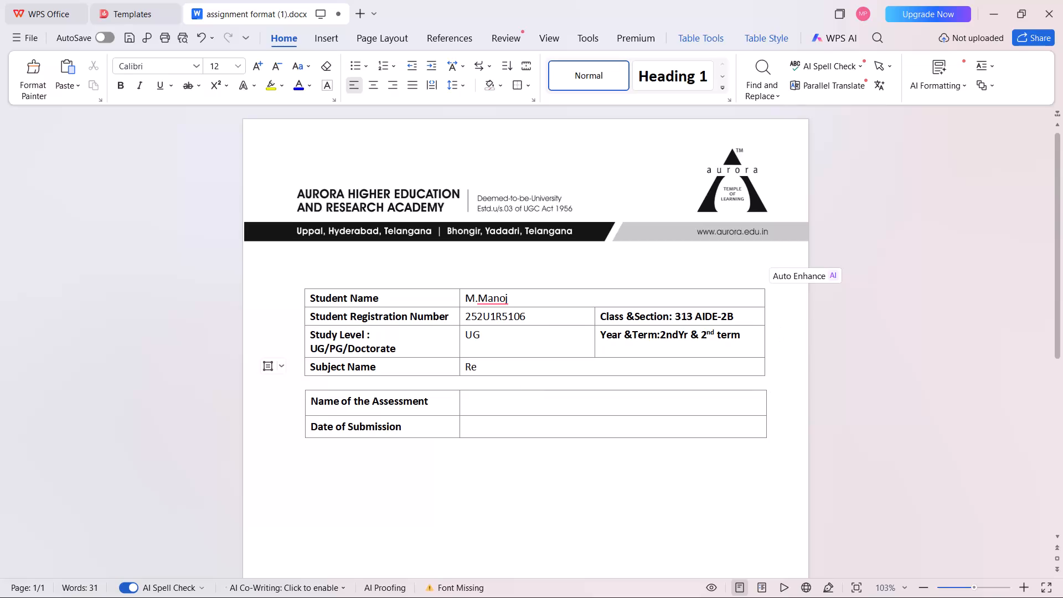
Complete the Subject Name cell of the student details table so it reads Research Methodology.
text(earch Mer)
key(BackSpace)
text(thodology)
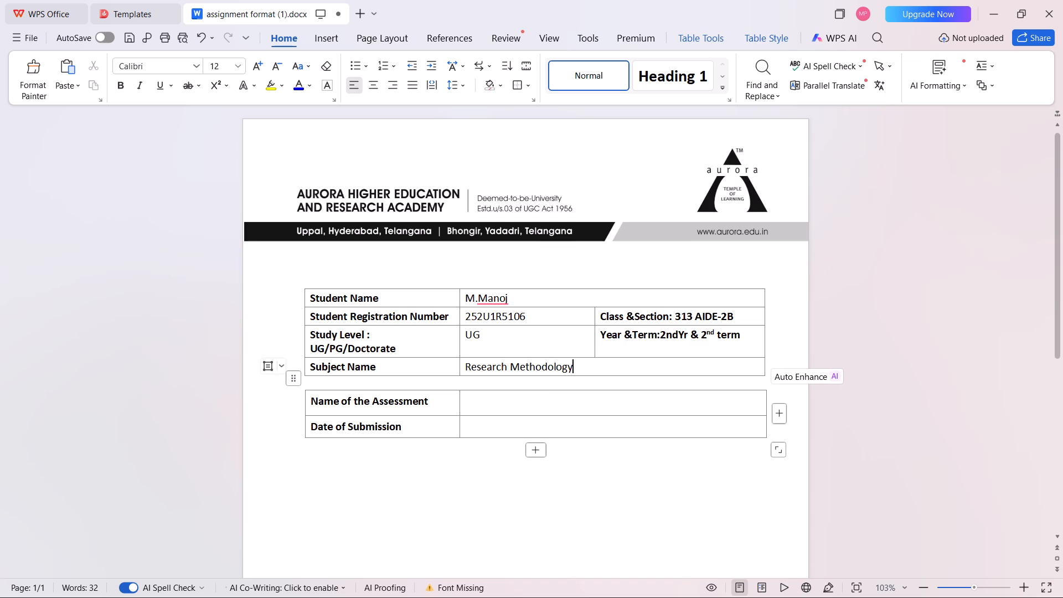
Enter Assignment-II as the Name of the Assessment in the table below the student details.
click(481, 410)
text(Assignment-)
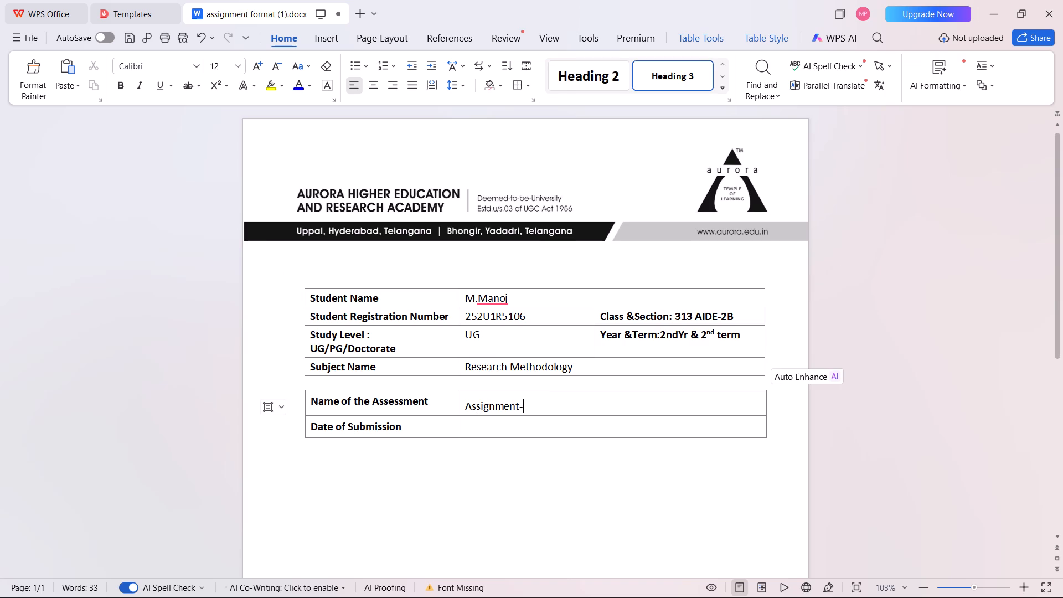
text(II)
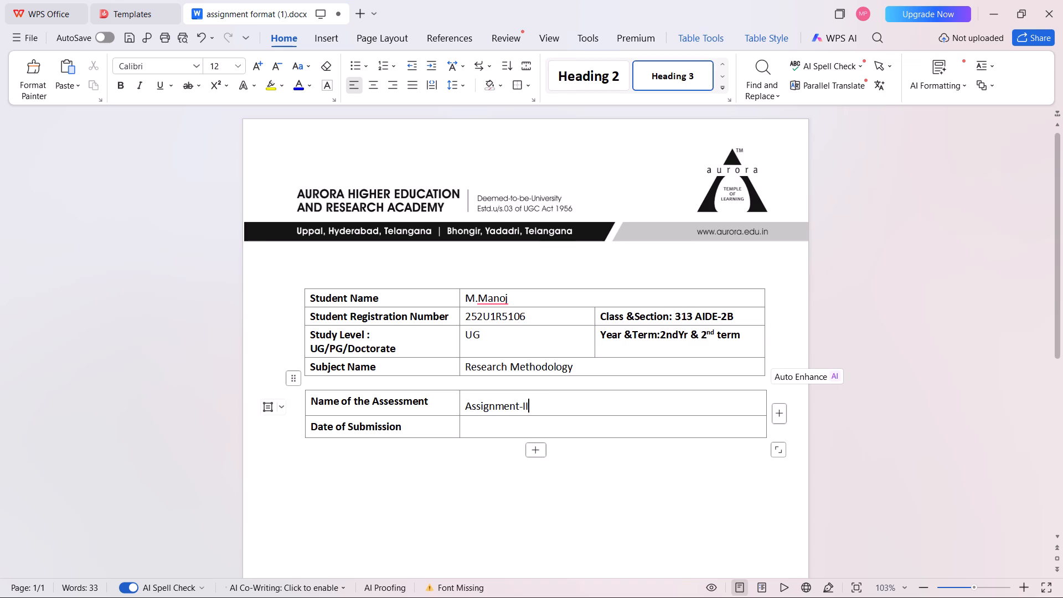
Fill in the Date of Submission cell of the assessment table with 06-11-26.
click(478, 431)
text(06-11-)
text(26)
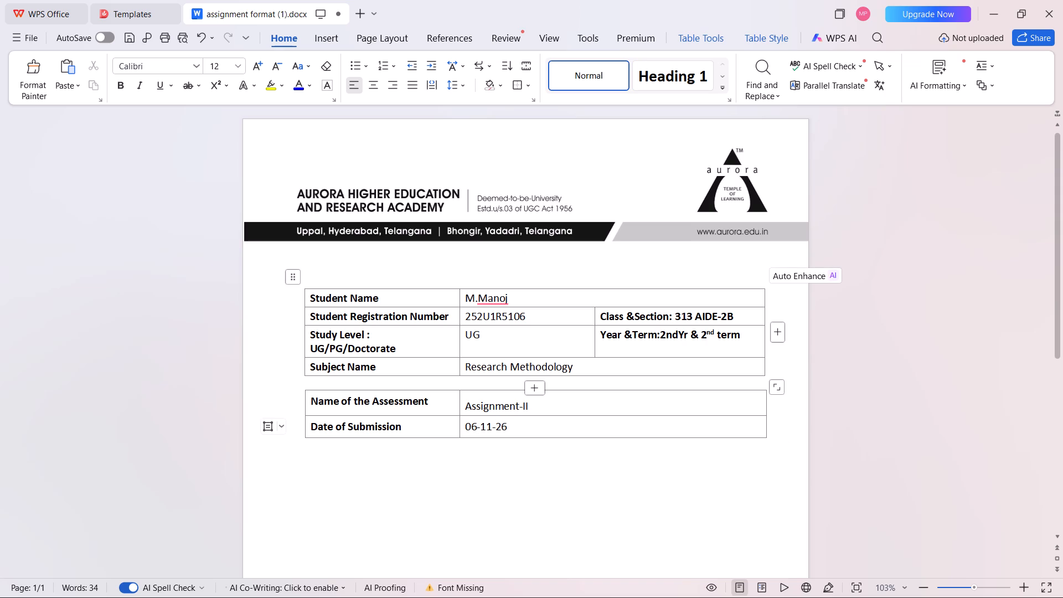
Insert a space between the Year & Term label's colon and 2ndYr in the student details table.
click(661, 335)
key(space)
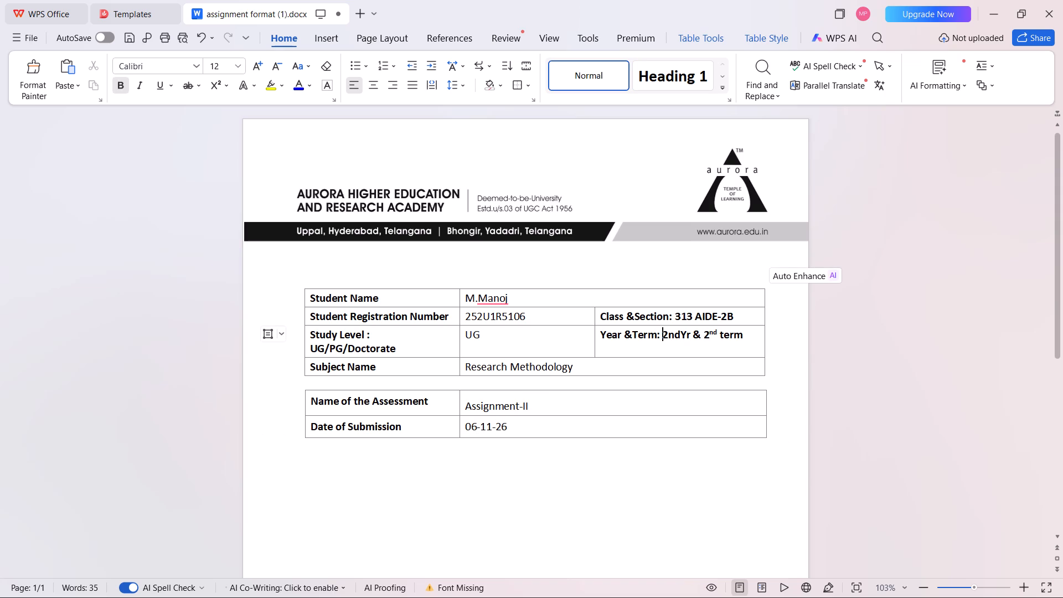
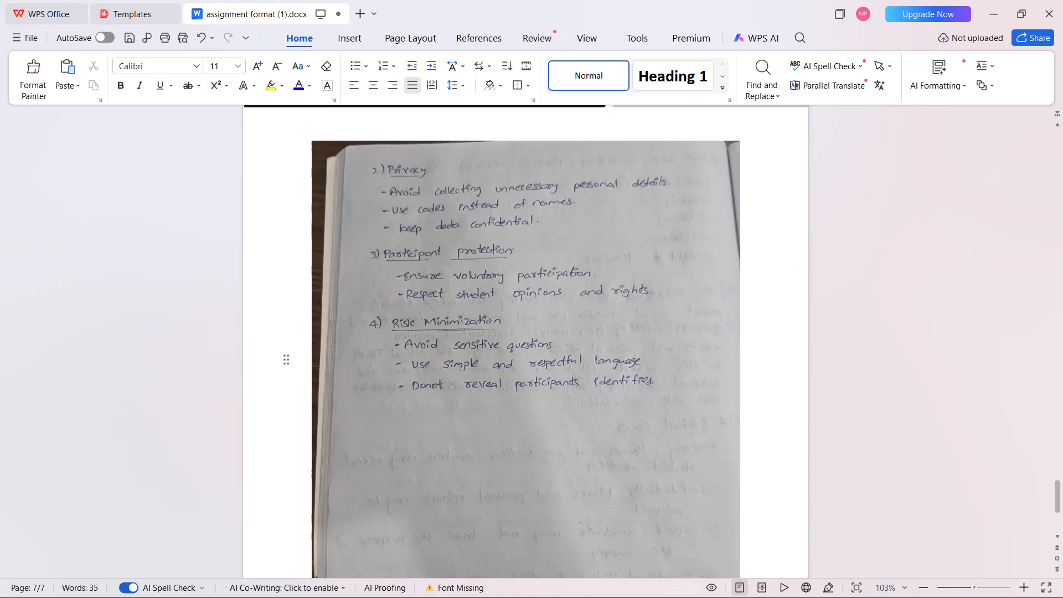
Review the whole assignment document, from the filled-in details tables through the handwritten answer pages to the last page.
scroll(699, 473, up, 14)
scroll(699, 473, up, 18)
scroll(699, 473, down, 2)
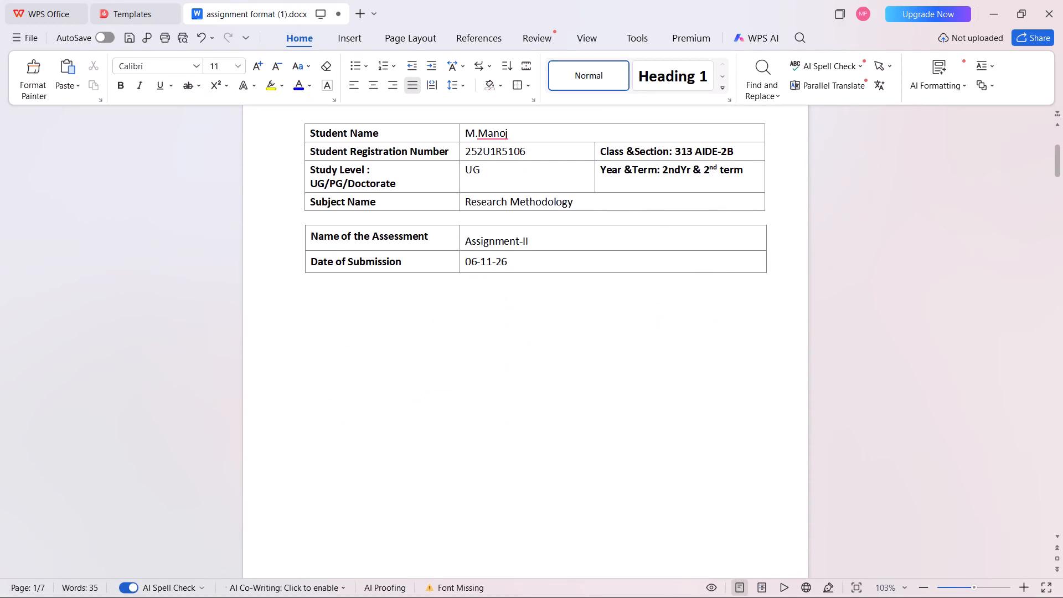
scroll(699, 473, down, 7)
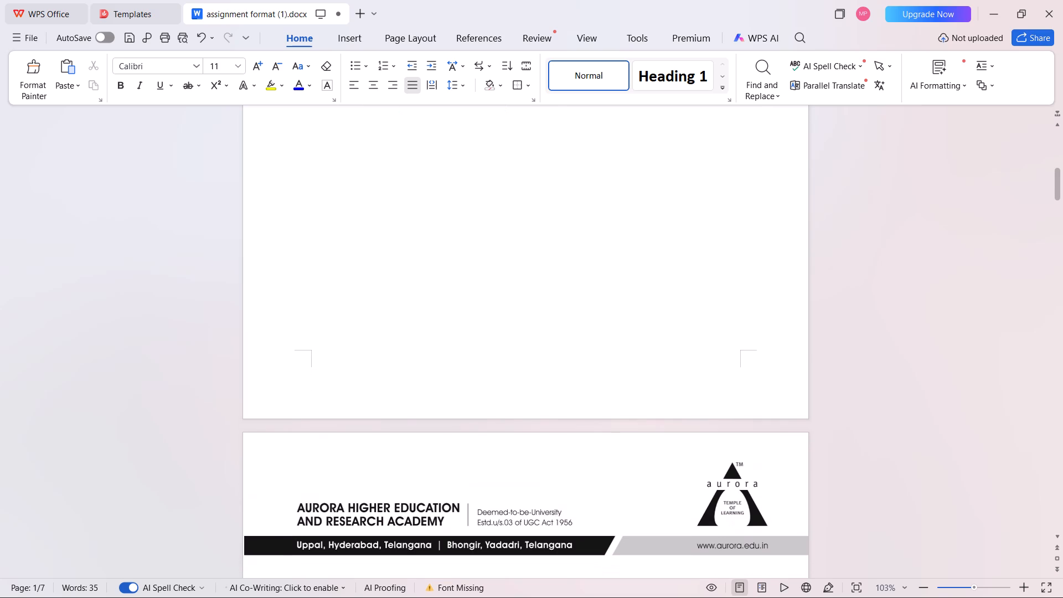
scroll(699, 473, down, 10)
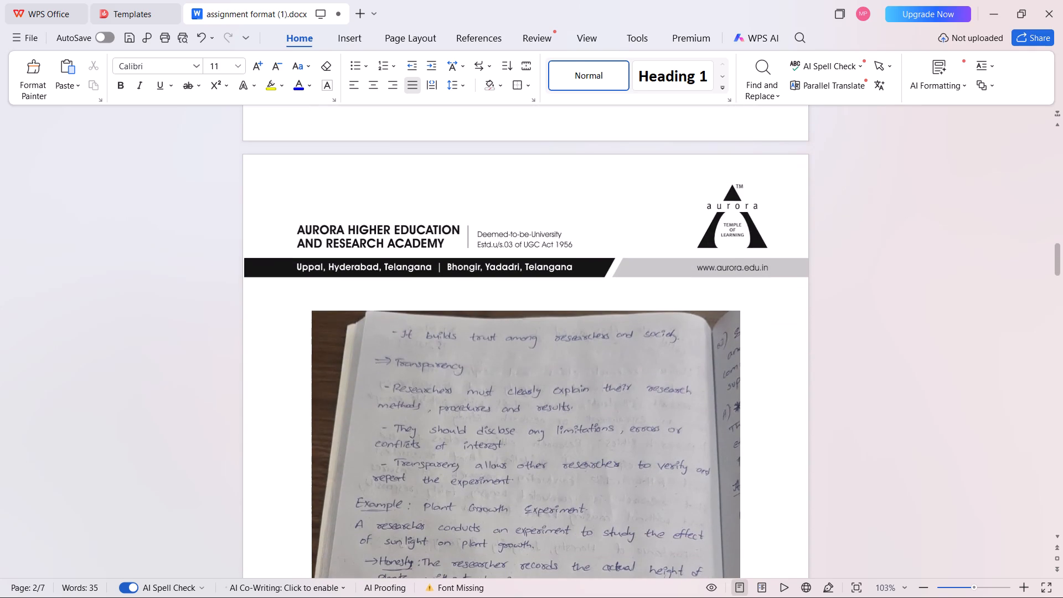
scroll(699, 473, down, 5)
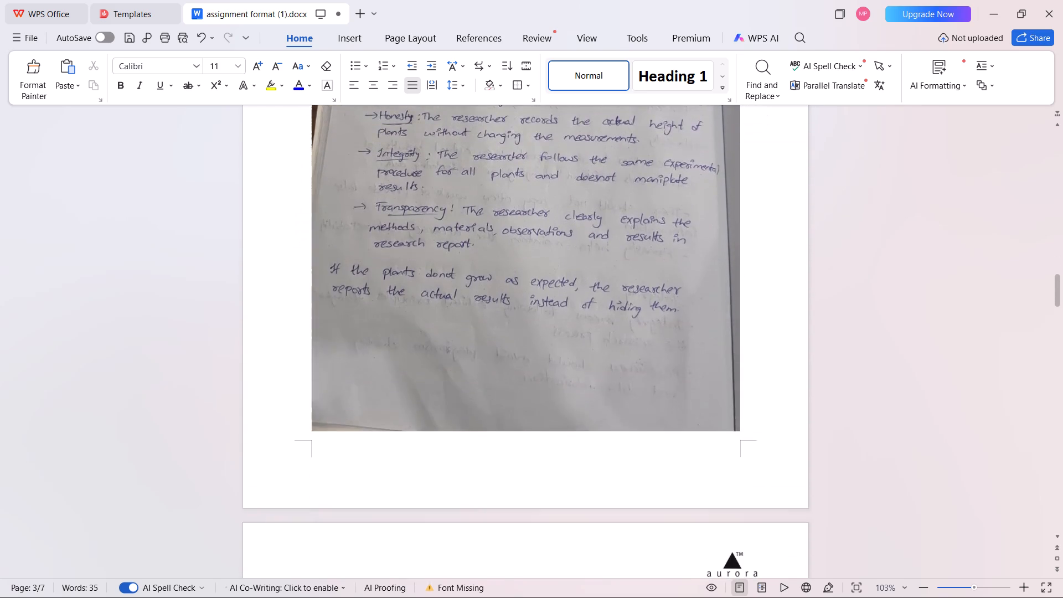
scroll(699, 473, down, 6)
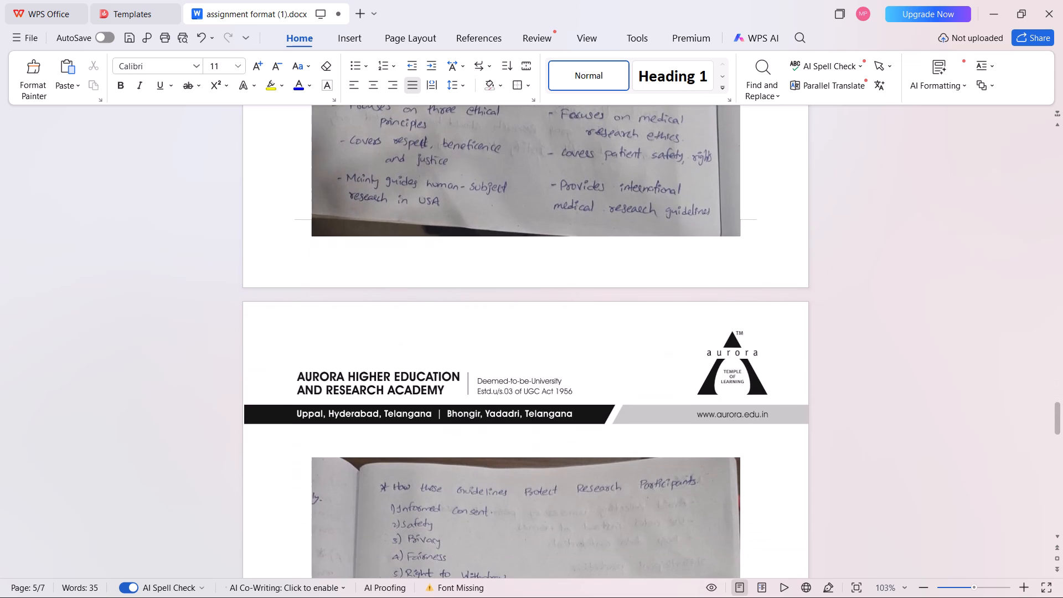
scroll(699, 473, down, 5)
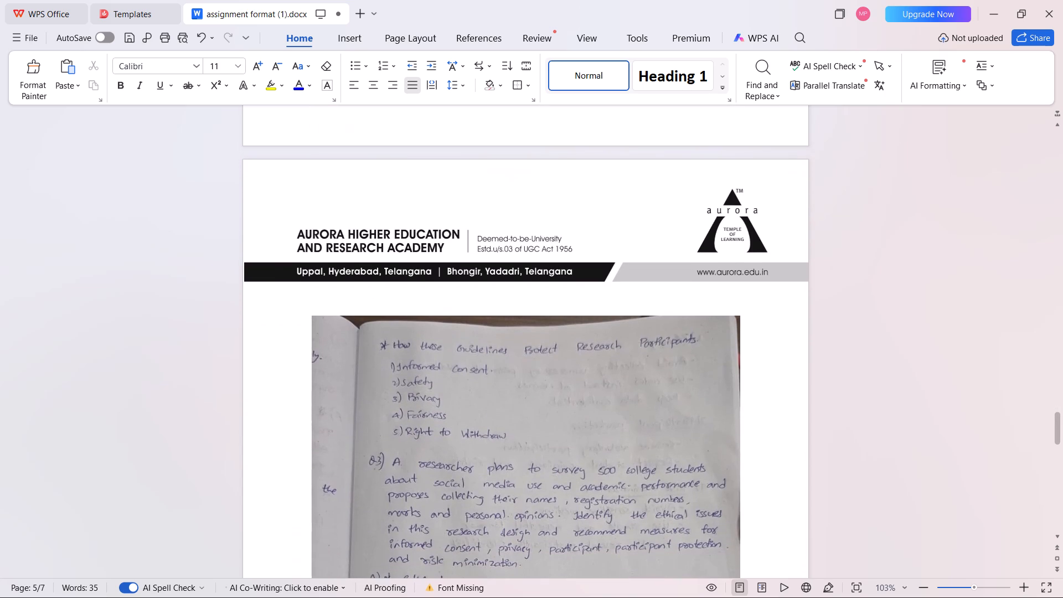
scroll(699, 473, down, 6)
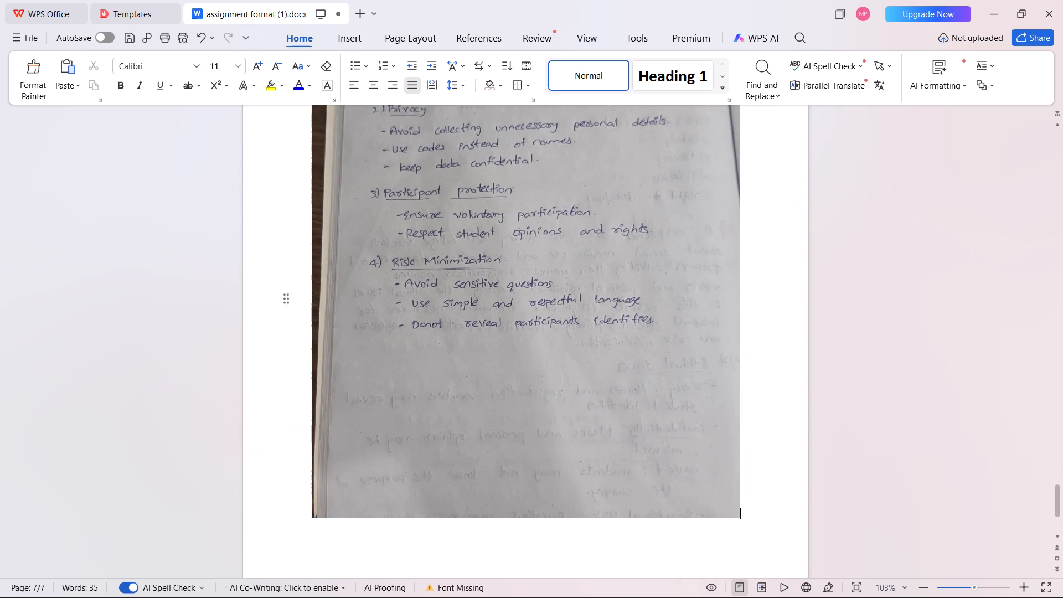
scroll(699, 473, down, 6)
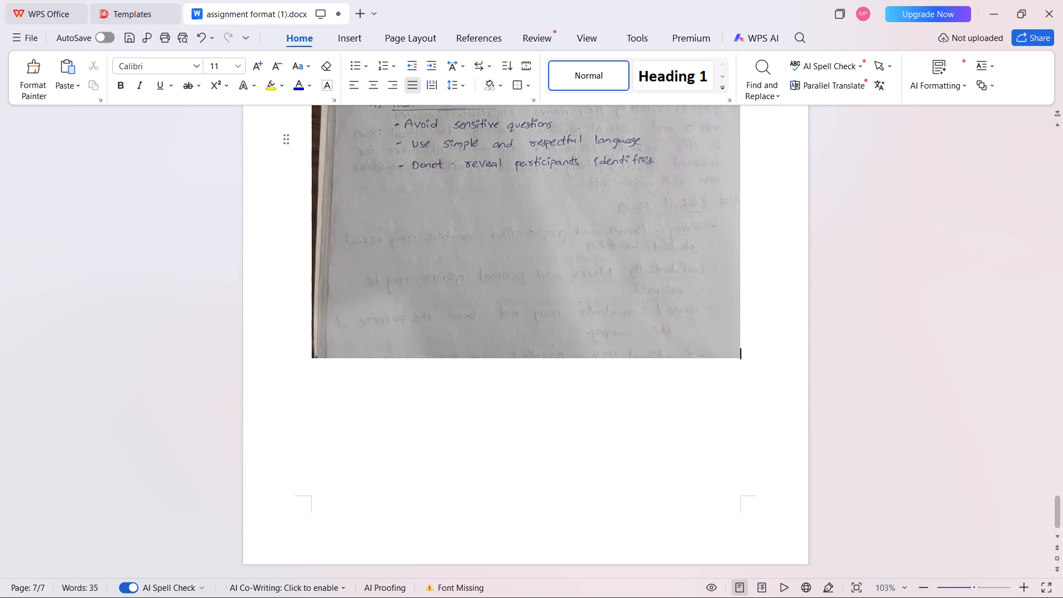
Print all pages with Microsoft Print to PDF, saving the output as Assignment_II in the Desktop folder 2ndyr_II term > research.
key(ctrl+p)
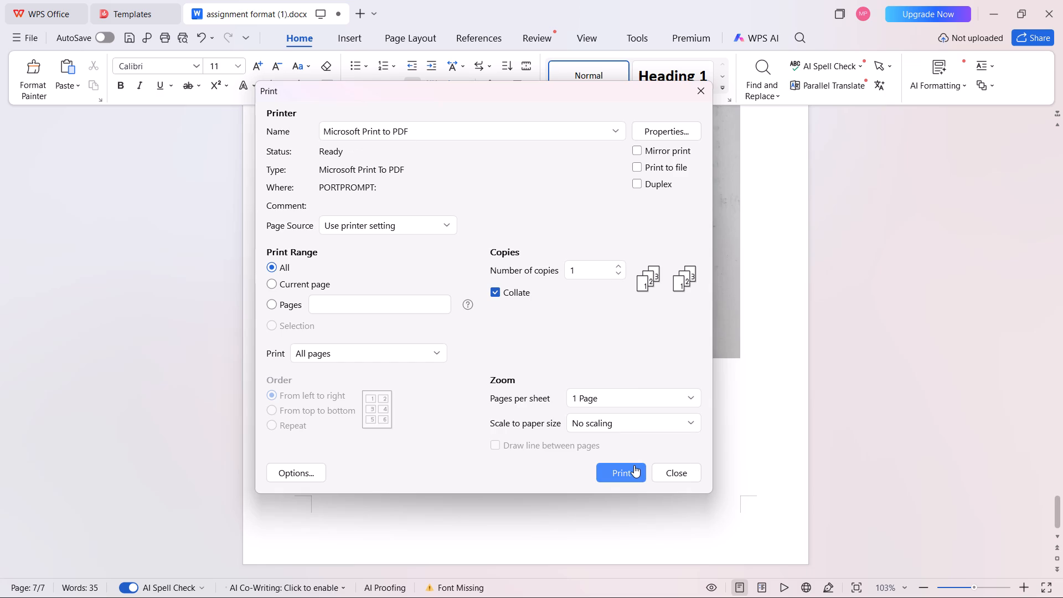
click(634, 465)
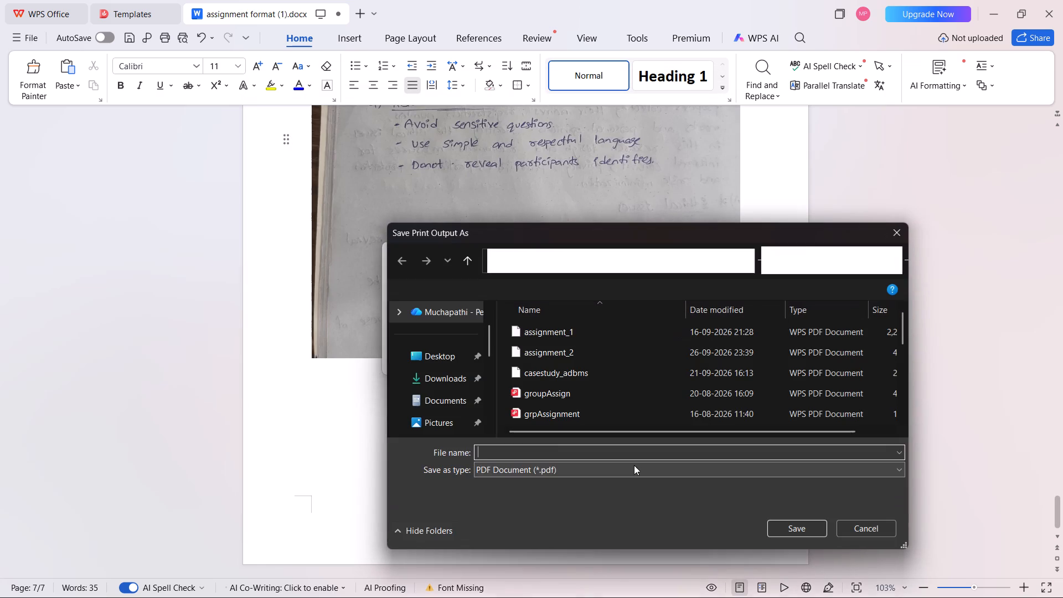
click(460, 349)
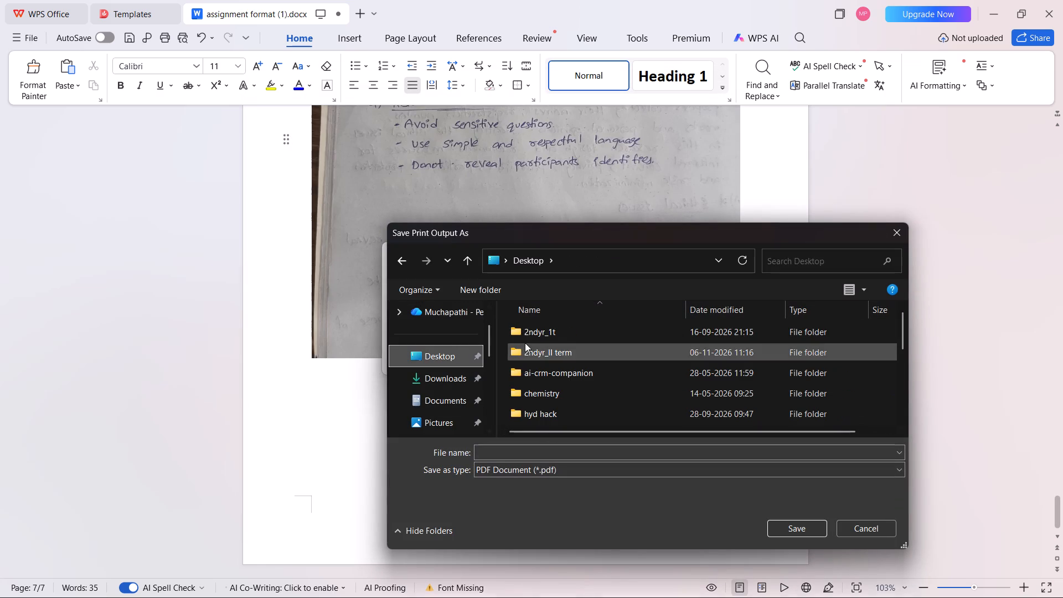
double_click(545, 349)
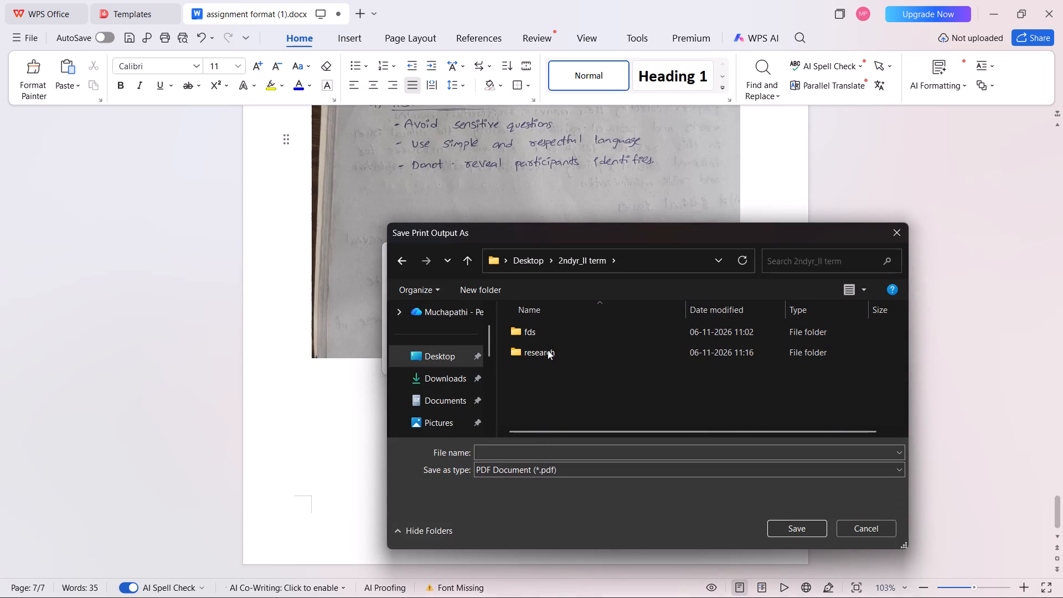
double_click(548, 350)
click(522, 446)
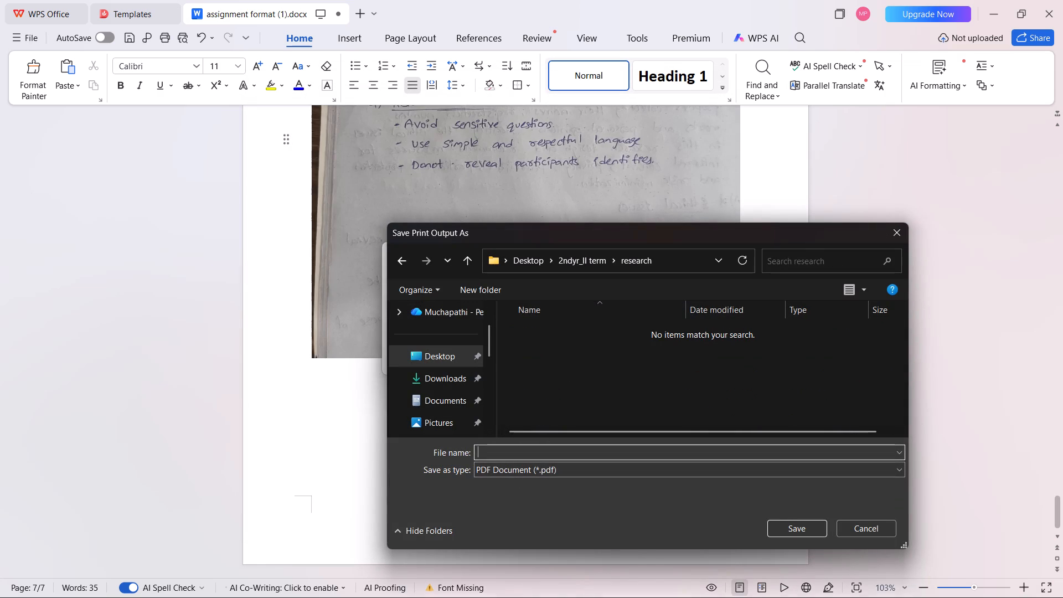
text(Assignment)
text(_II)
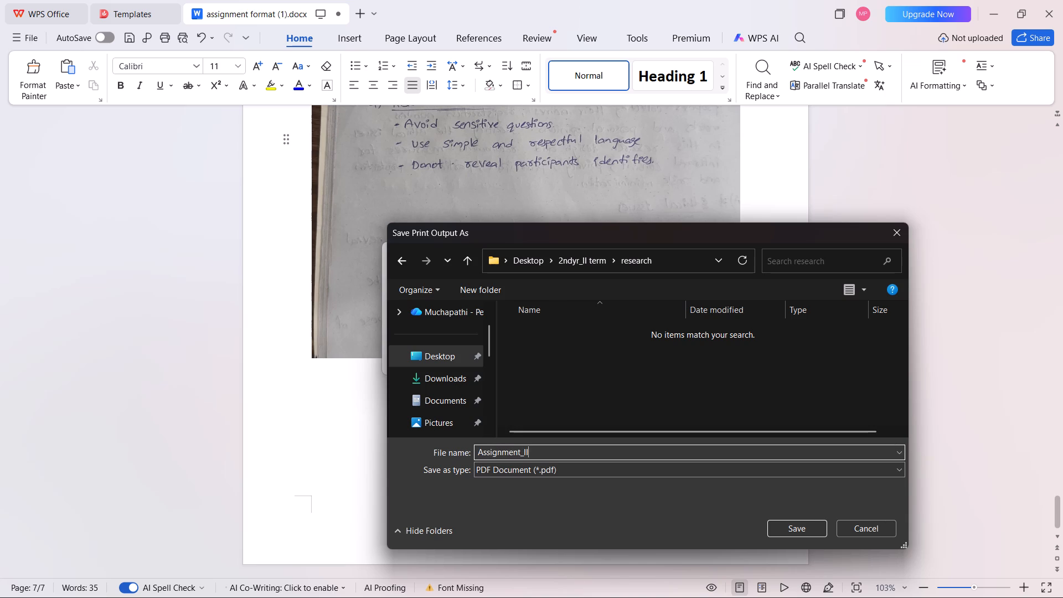
Save the print output as the PDF Assignment_II in the Desktop folder 2ndyr_II term > research.
click(787, 520)
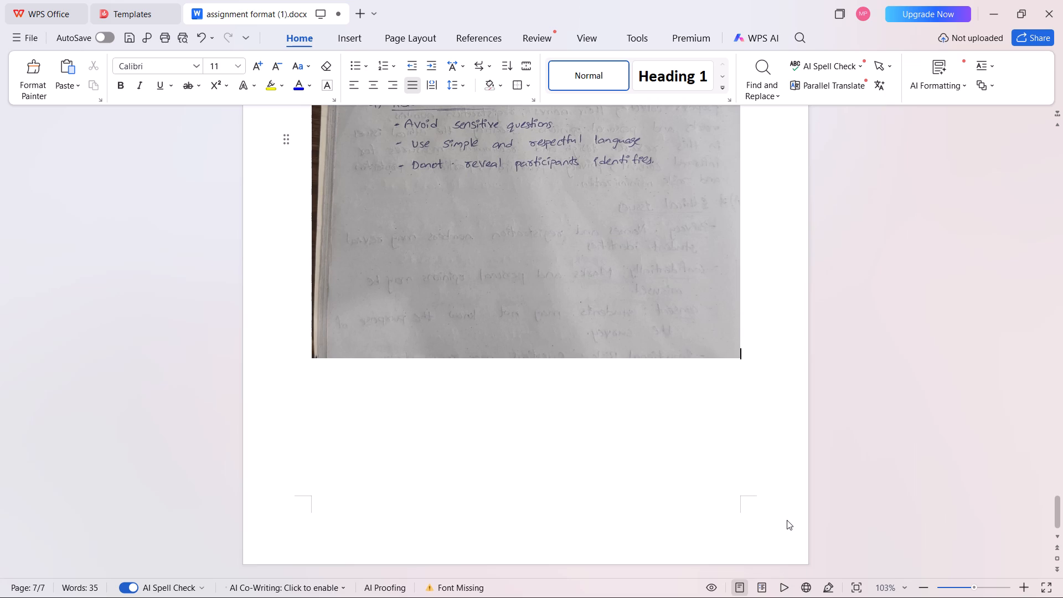
Close the word processor with the assignment format (1).docx document.
click(1062, 0)
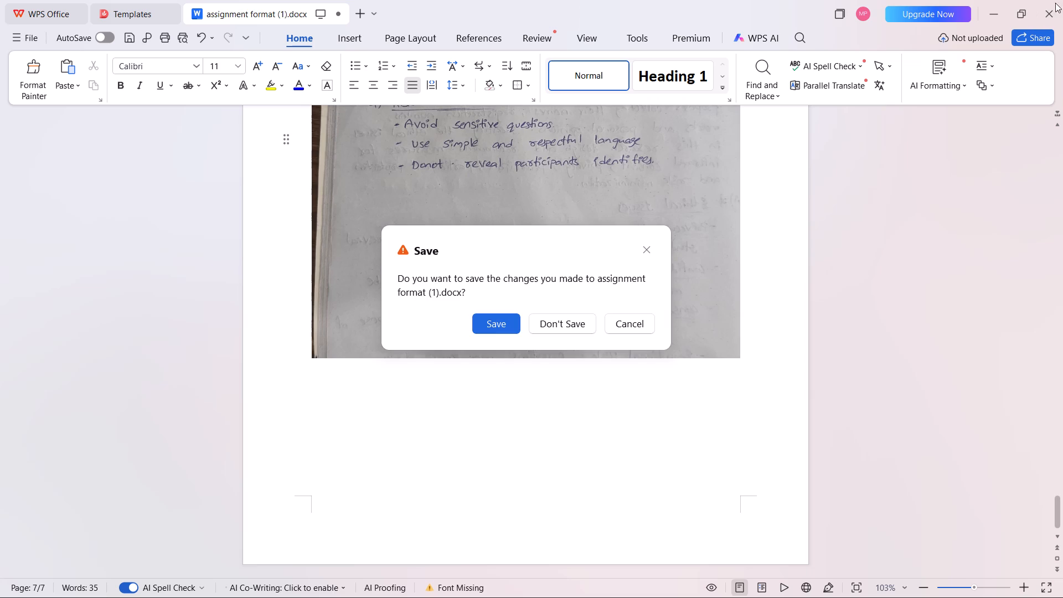
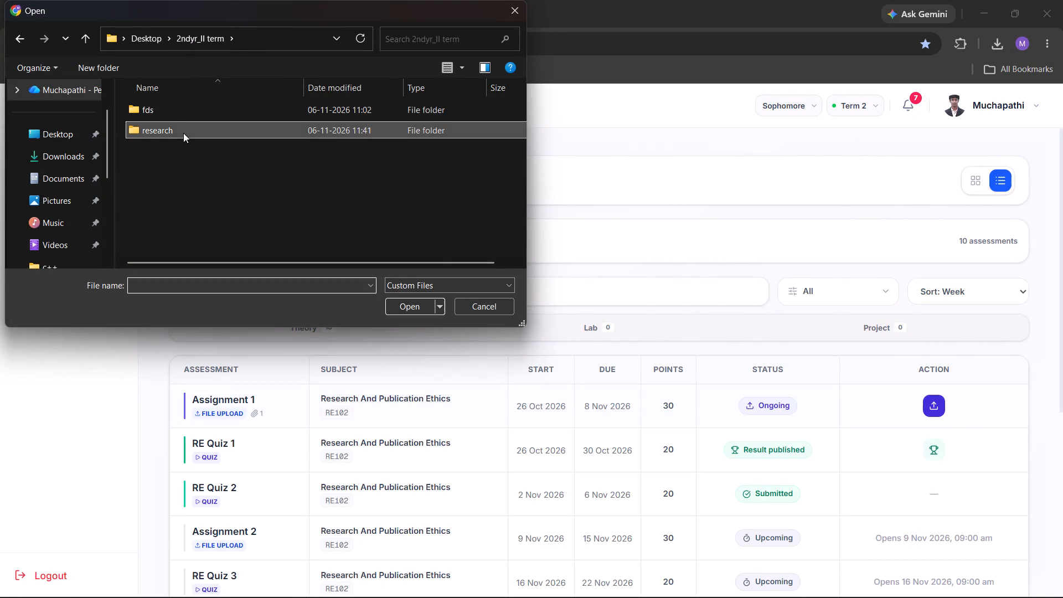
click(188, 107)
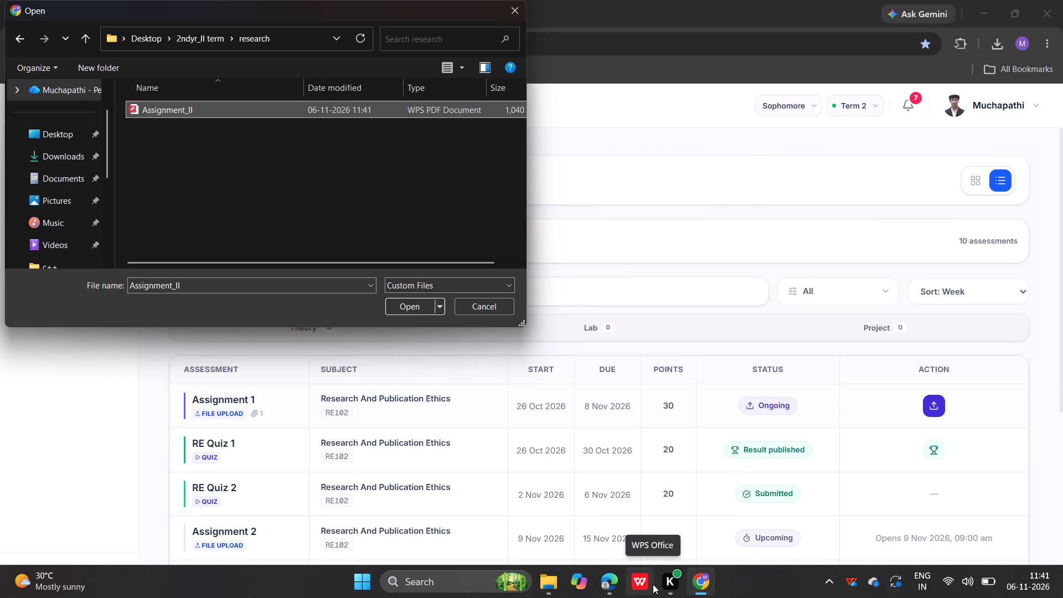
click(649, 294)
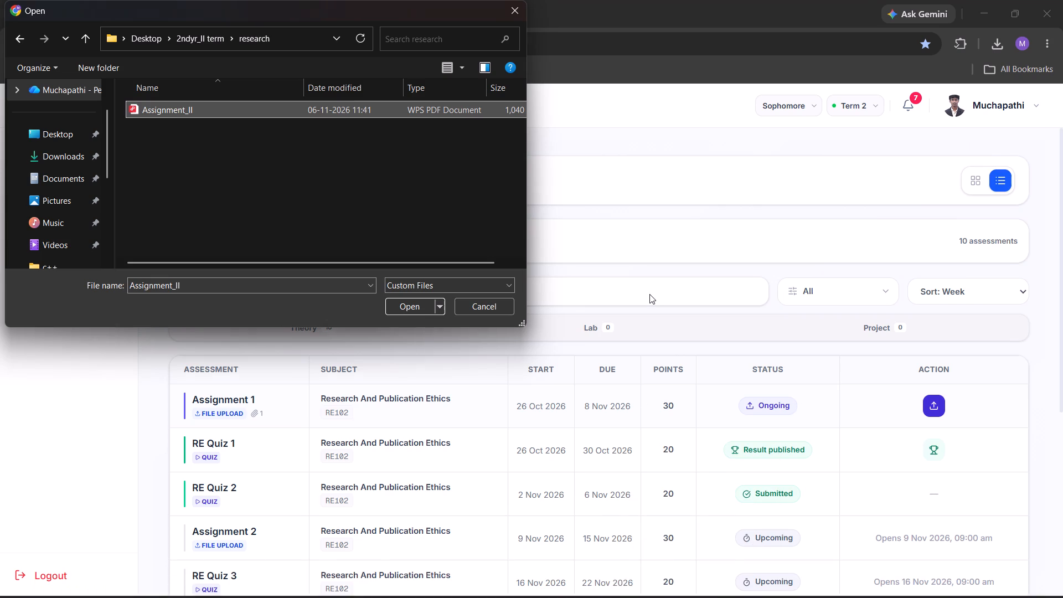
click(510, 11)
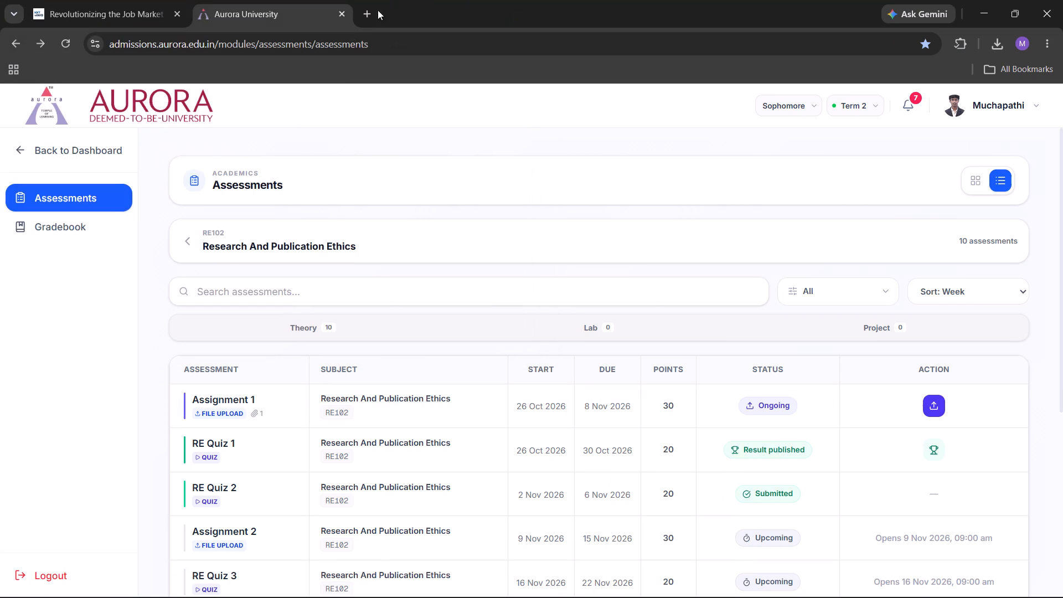
Open a new blank browser tab beside the Aurora University assessments page.
click(370, 11)
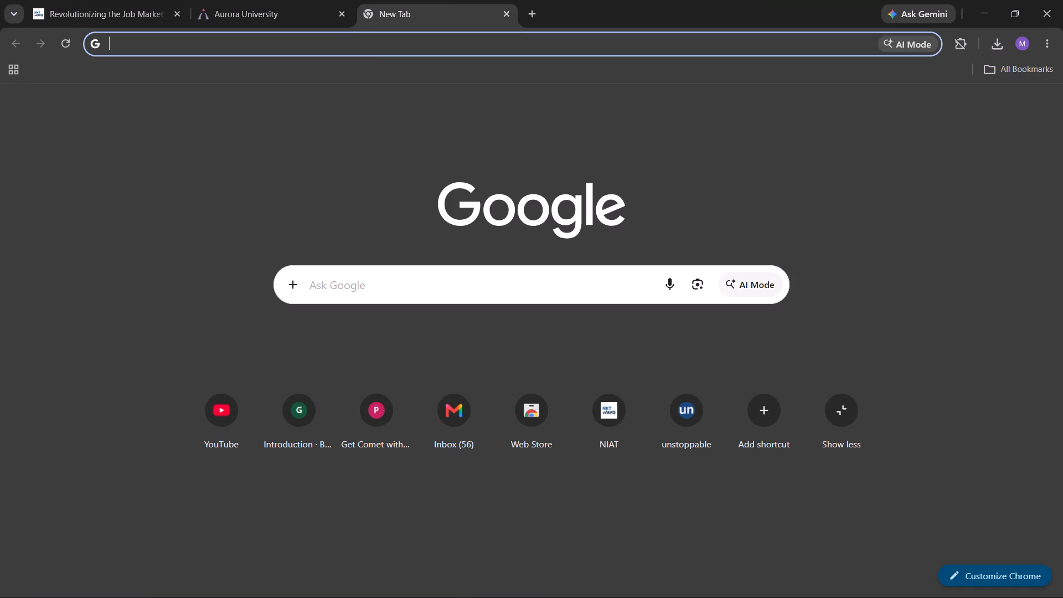
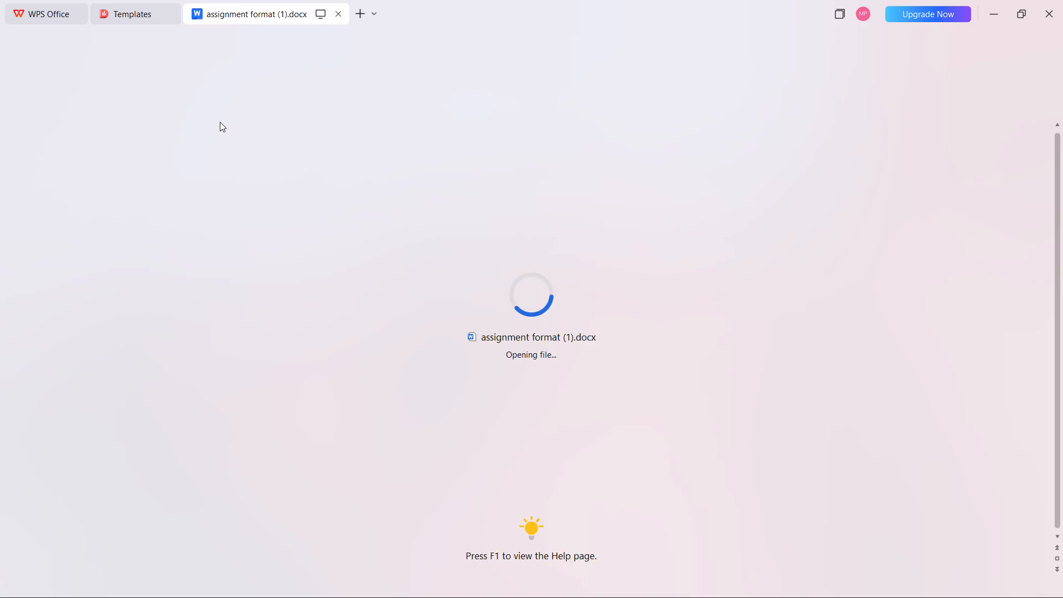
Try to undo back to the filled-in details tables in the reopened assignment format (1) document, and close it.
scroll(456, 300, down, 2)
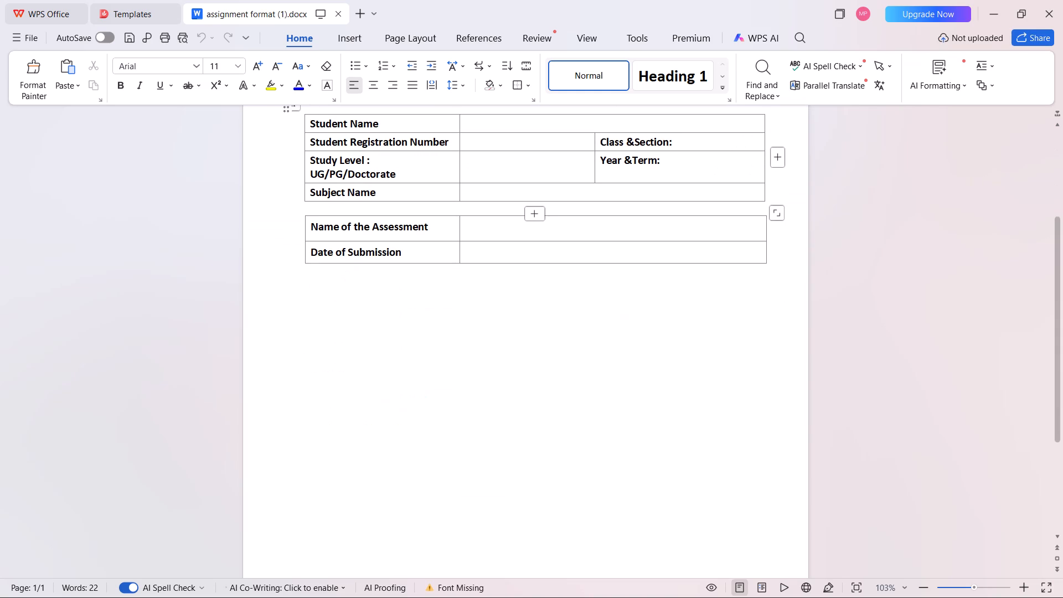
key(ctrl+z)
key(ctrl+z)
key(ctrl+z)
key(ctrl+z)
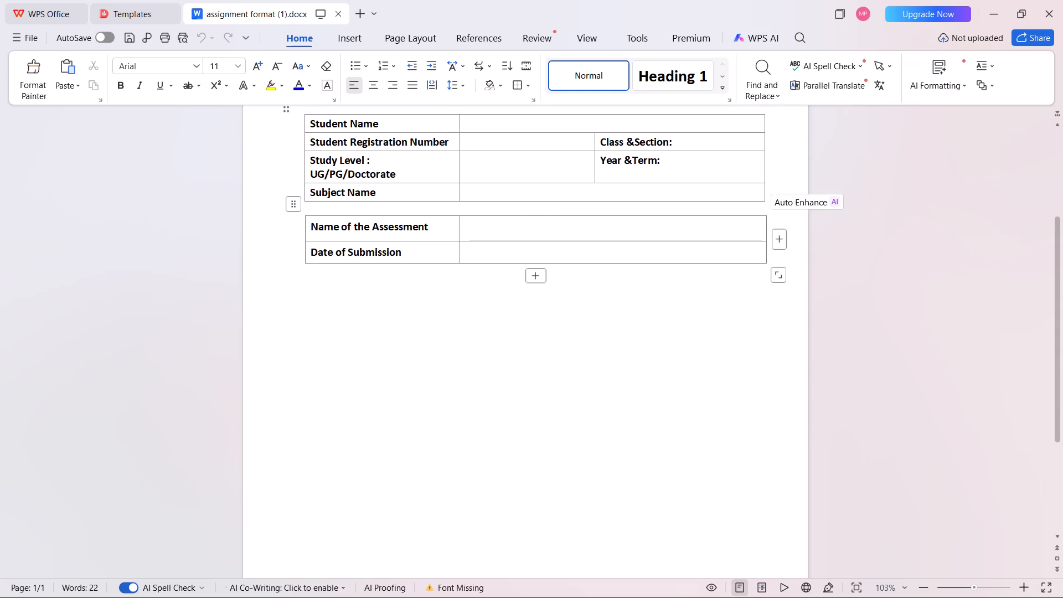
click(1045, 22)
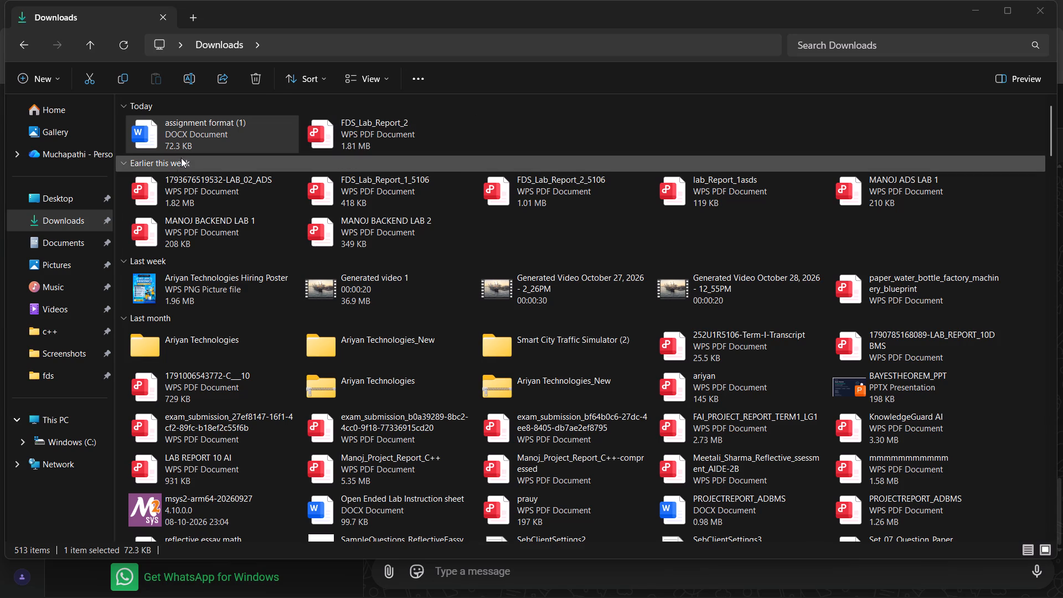
Open the Assignment_II PDF from the Desktop folder 2ndyr_II term > research with Word.
click(86, 194)
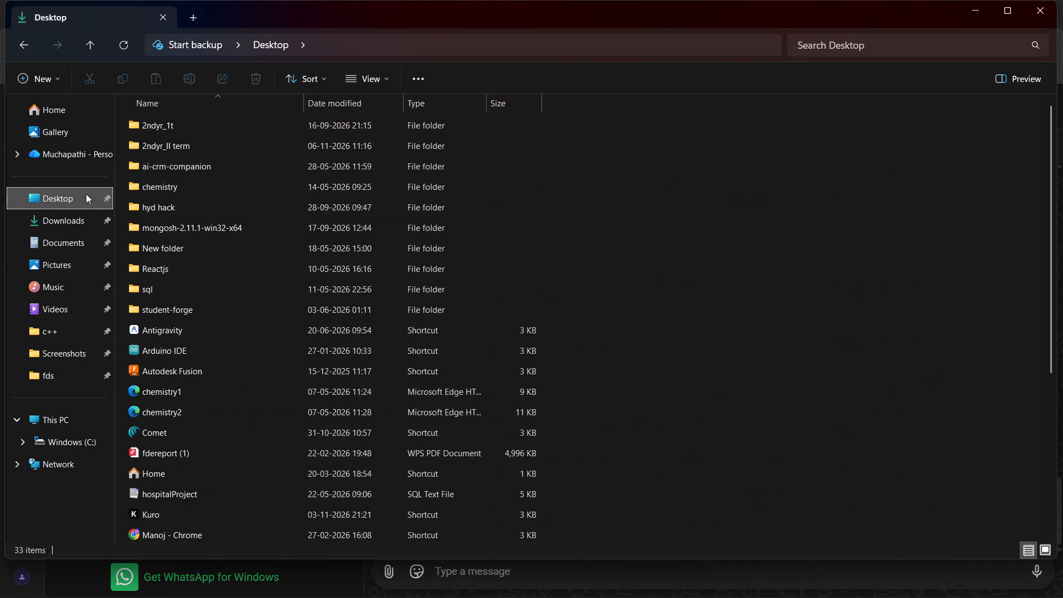
double_click(208, 143)
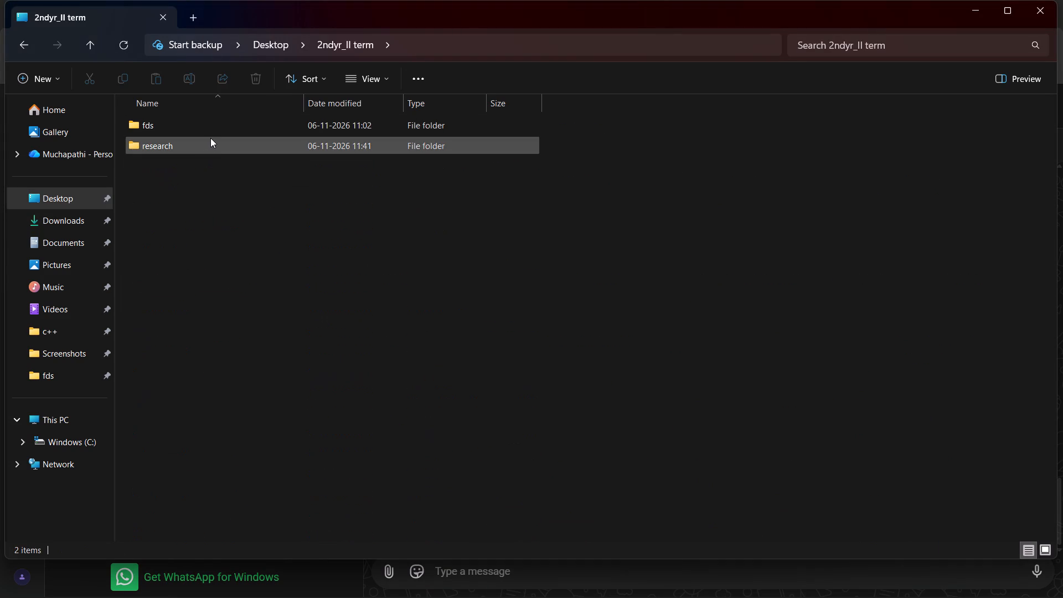
double_click(210, 138)
click(210, 130)
right_click(210, 130)
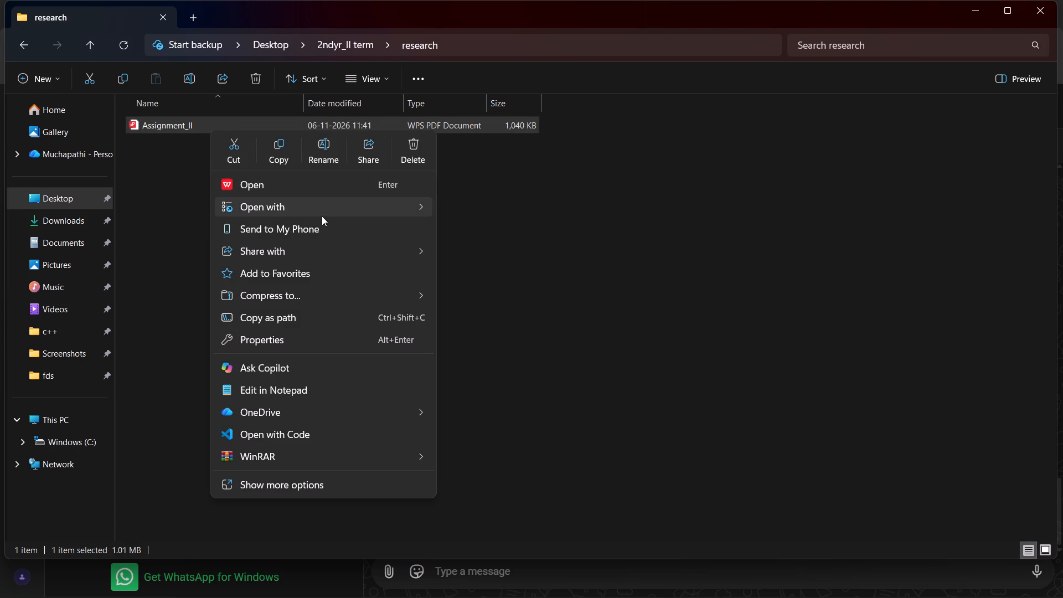
click(491, 275)
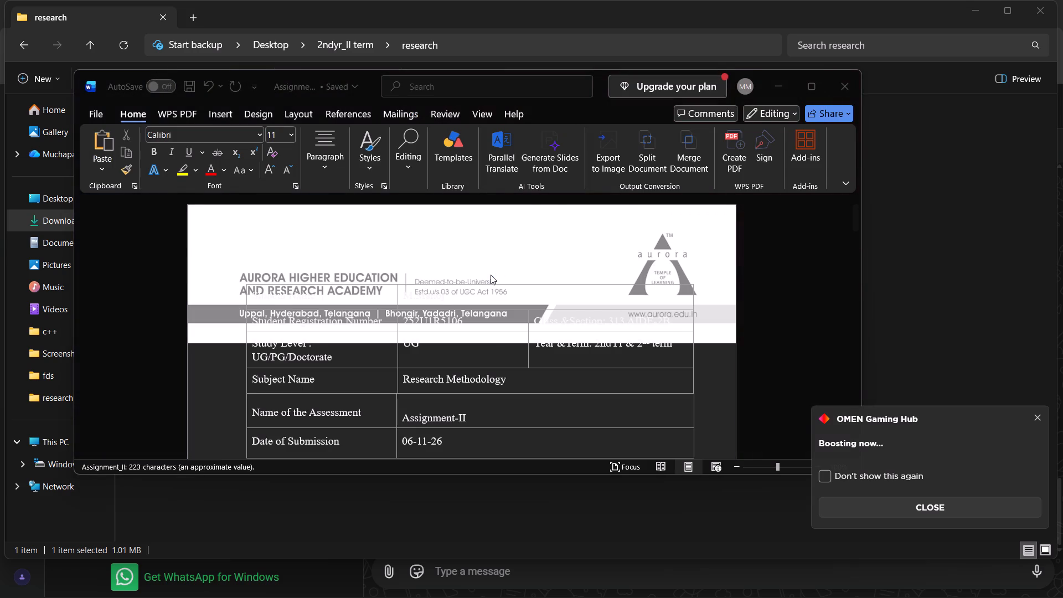
Check the details table and the first handwritten answer page of the opened Assignment_II, and close the document.
scroll(491, 275, down, 2)
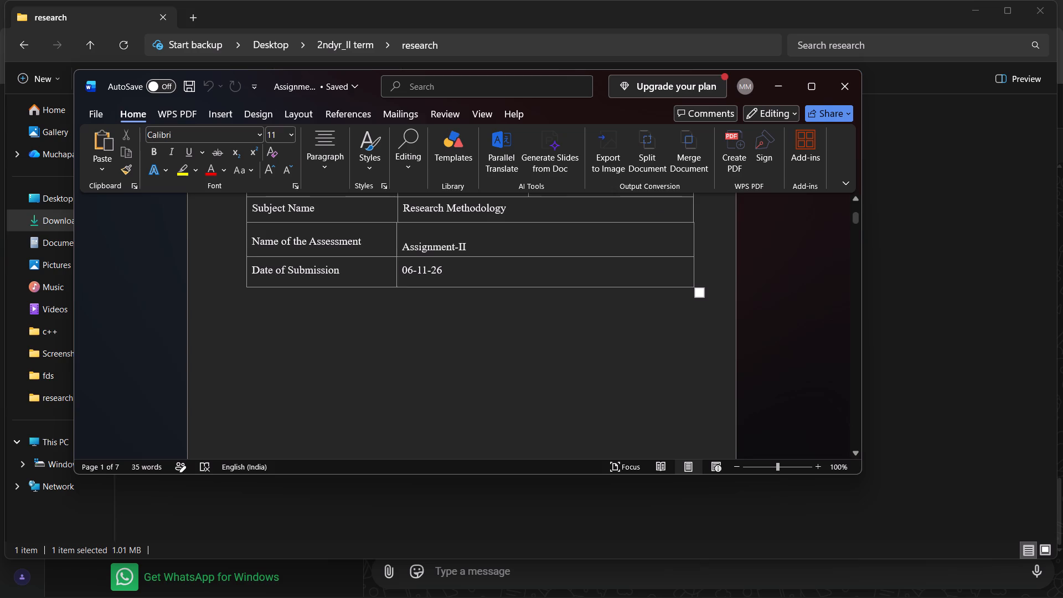
scroll(567, 285, up, 1)
scroll(492, 352, down, 3)
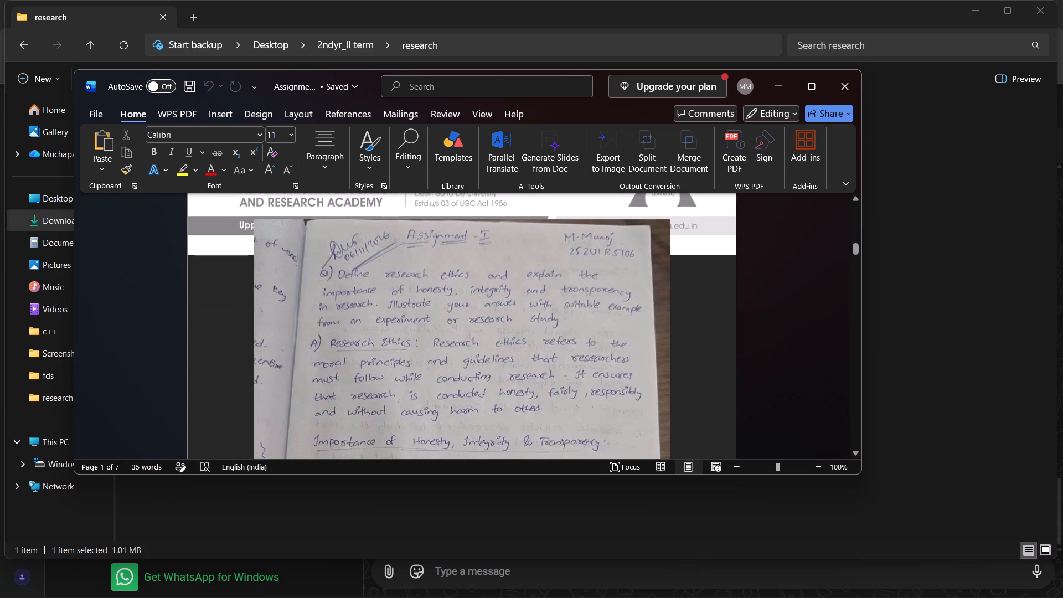
scroll(492, 352, up, 2)
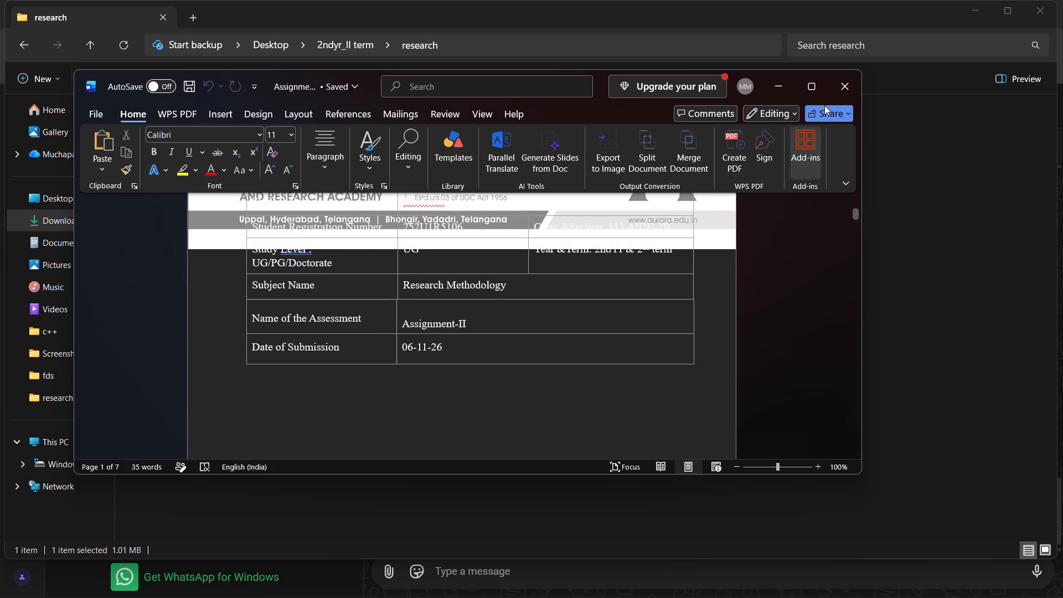
click(838, 94)
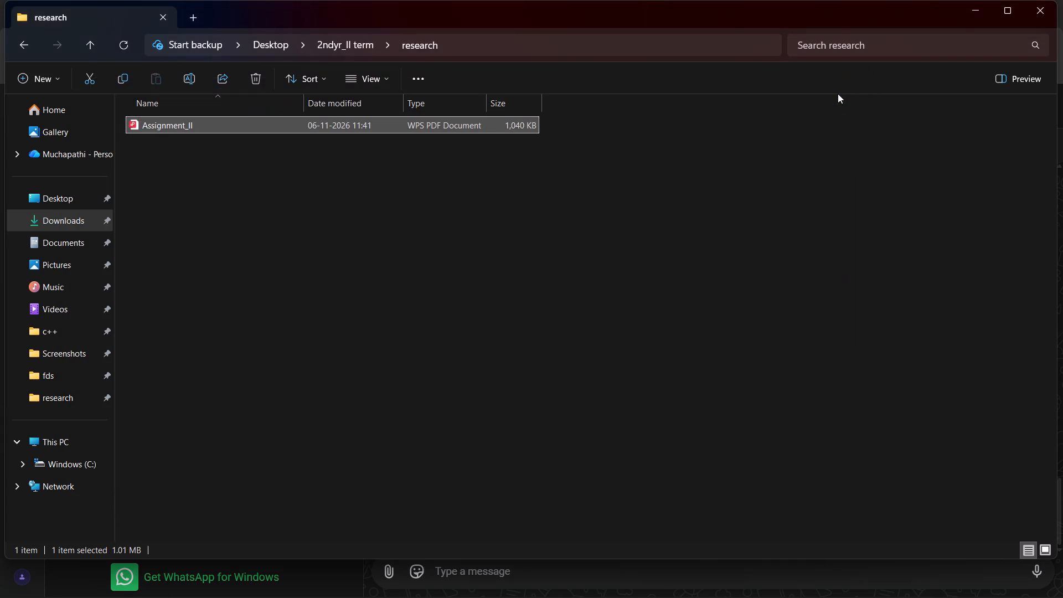